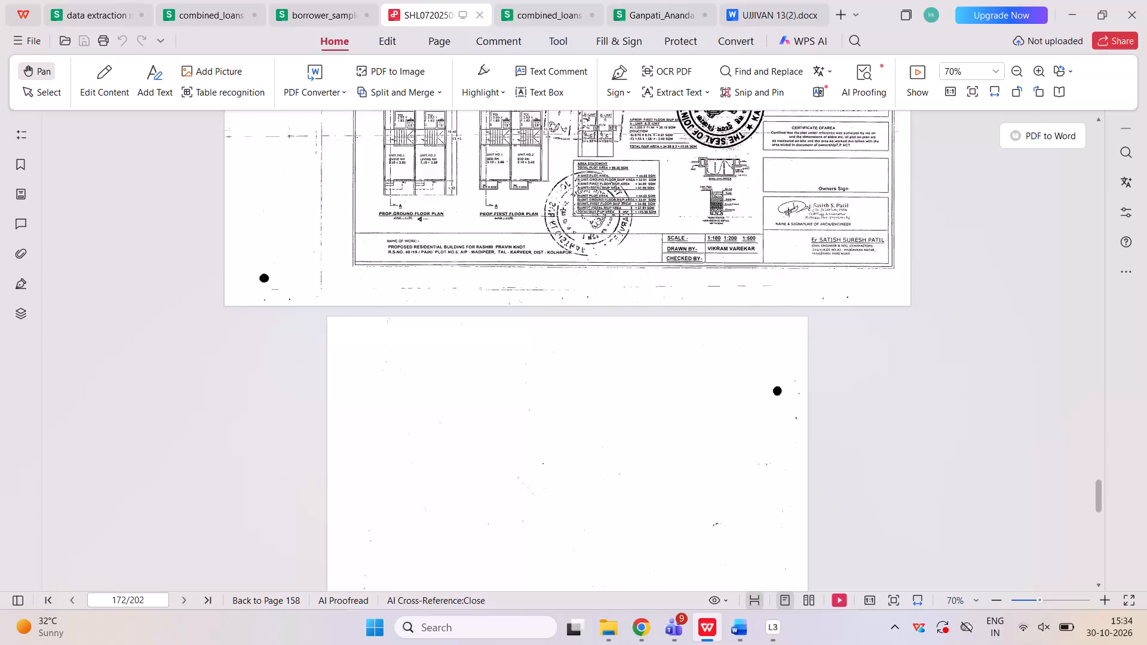
Look through the scanned loan file from page 172 to the final page, covering the deed, challan, sanction letter and valuation report.
scroll(603, 522, "down", 7)
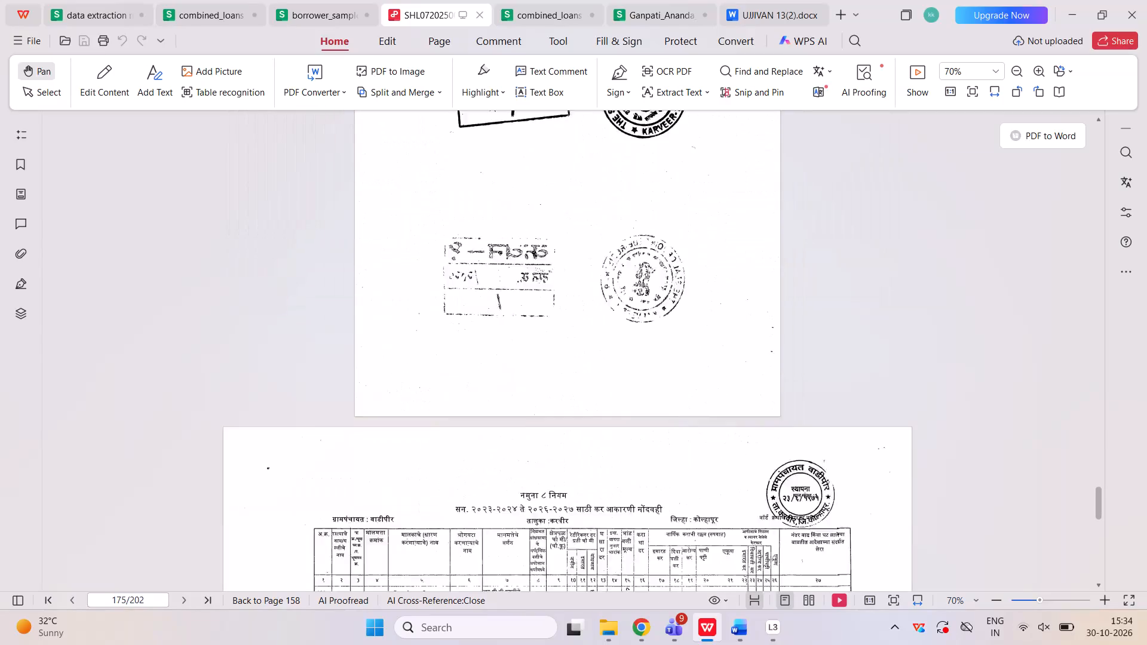
scroll(603, 522, "down", 6)
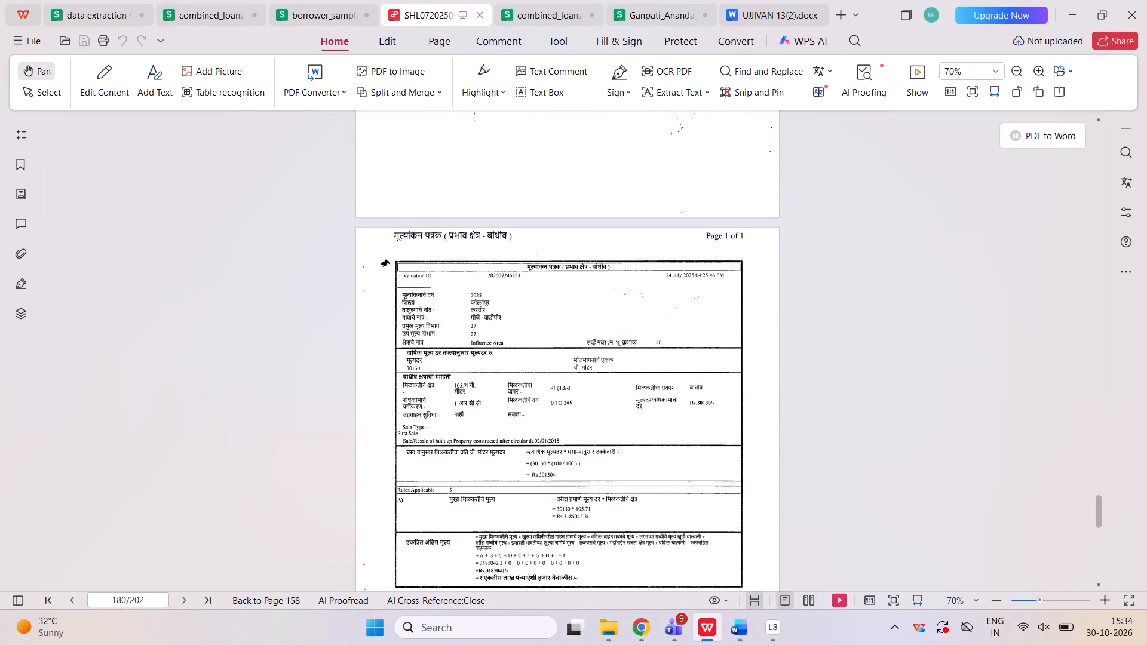
scroll(603, 522, "down", 7)
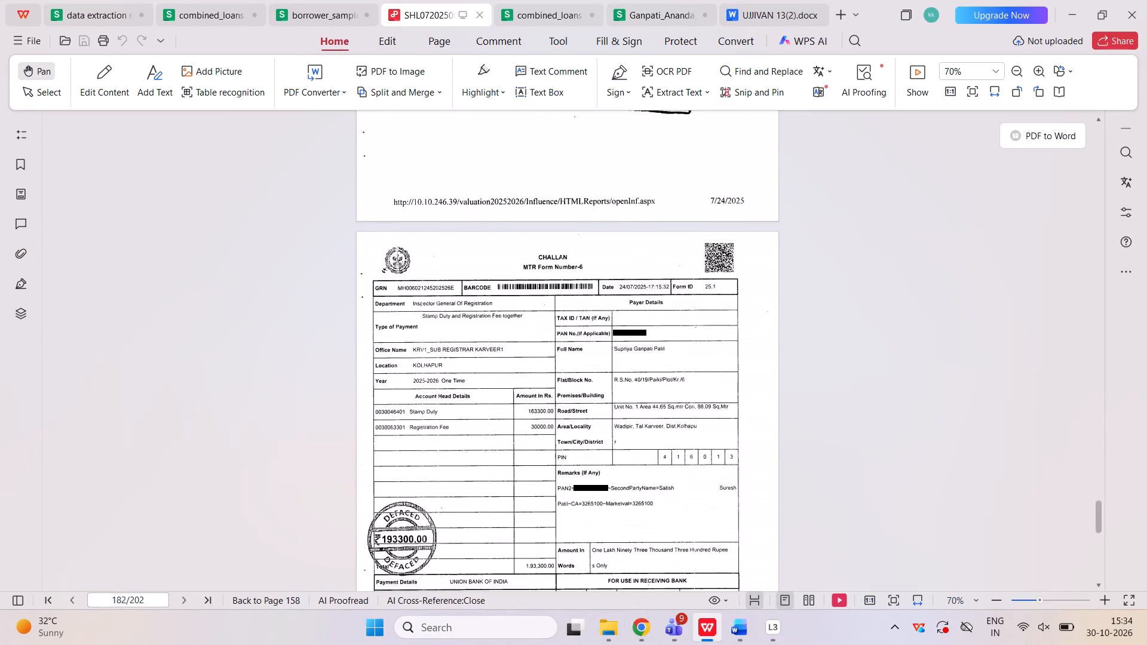
scroll(603, 522, "down", 9)
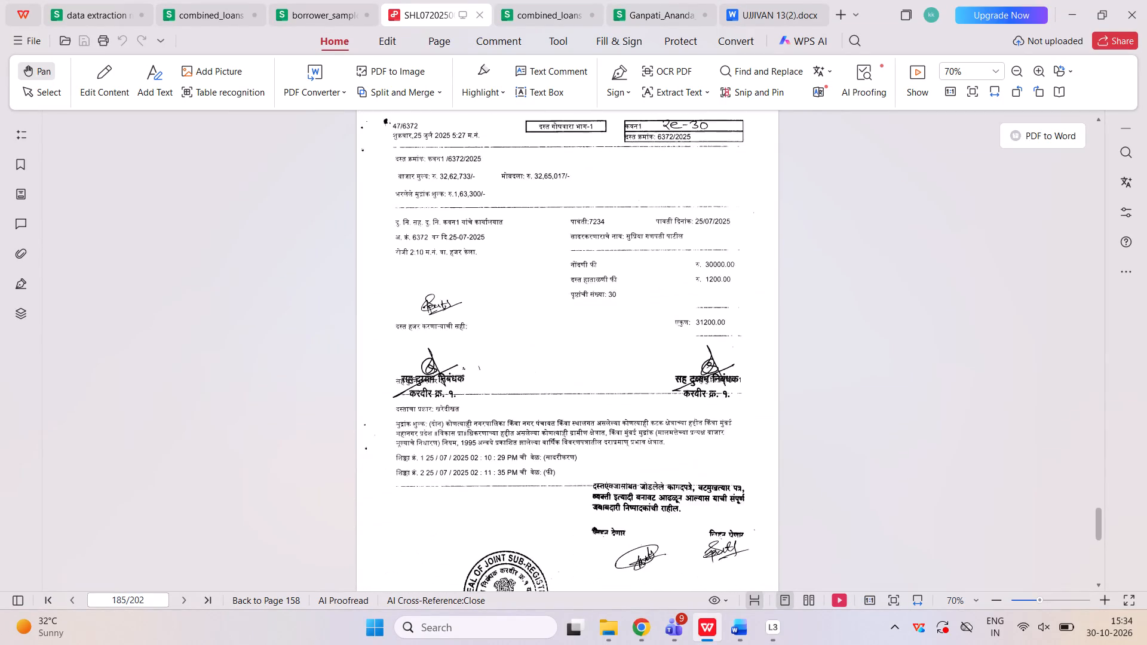
scroll(603, 522, "down", 7)
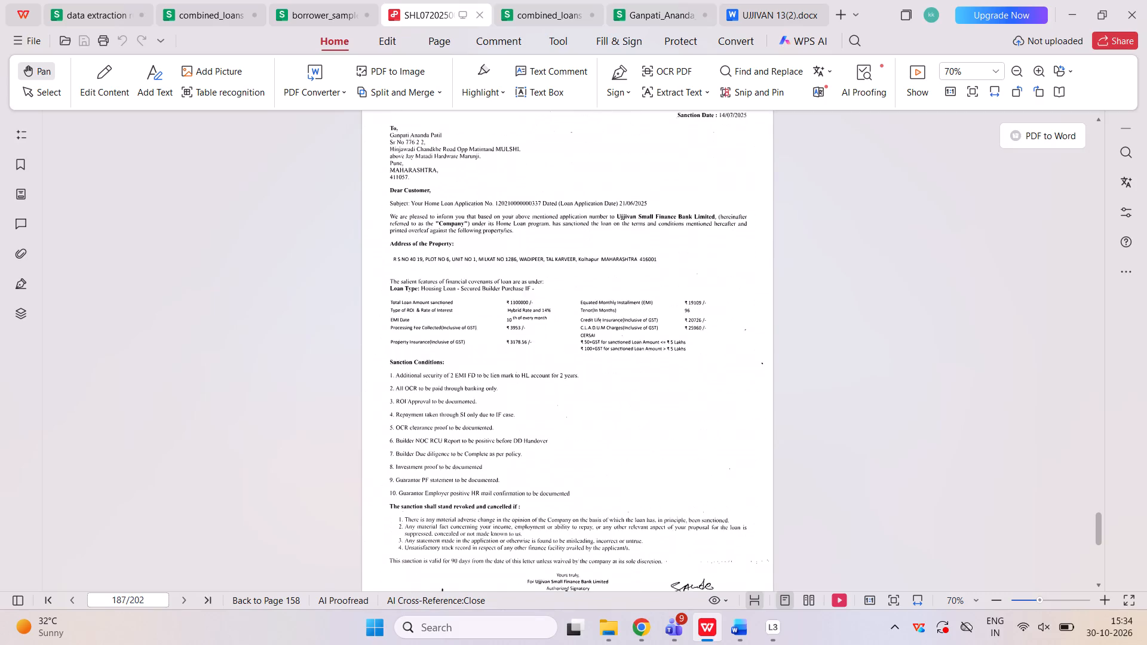
scroll(603, 522, "down", 4)
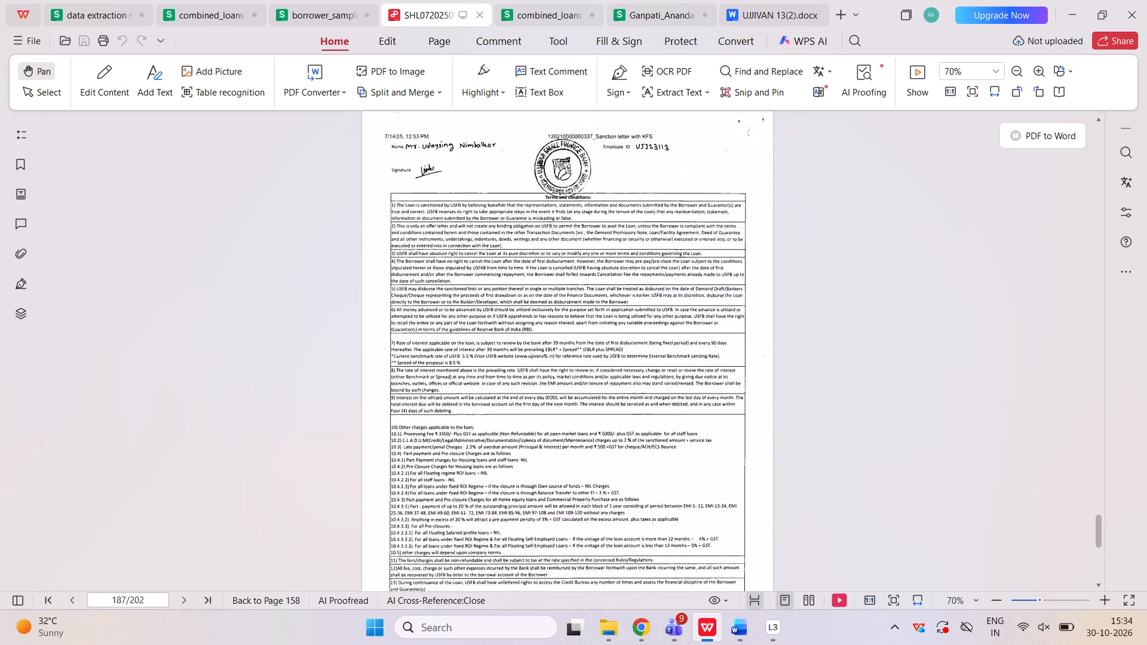
scroll(603, 522, "down", 8)
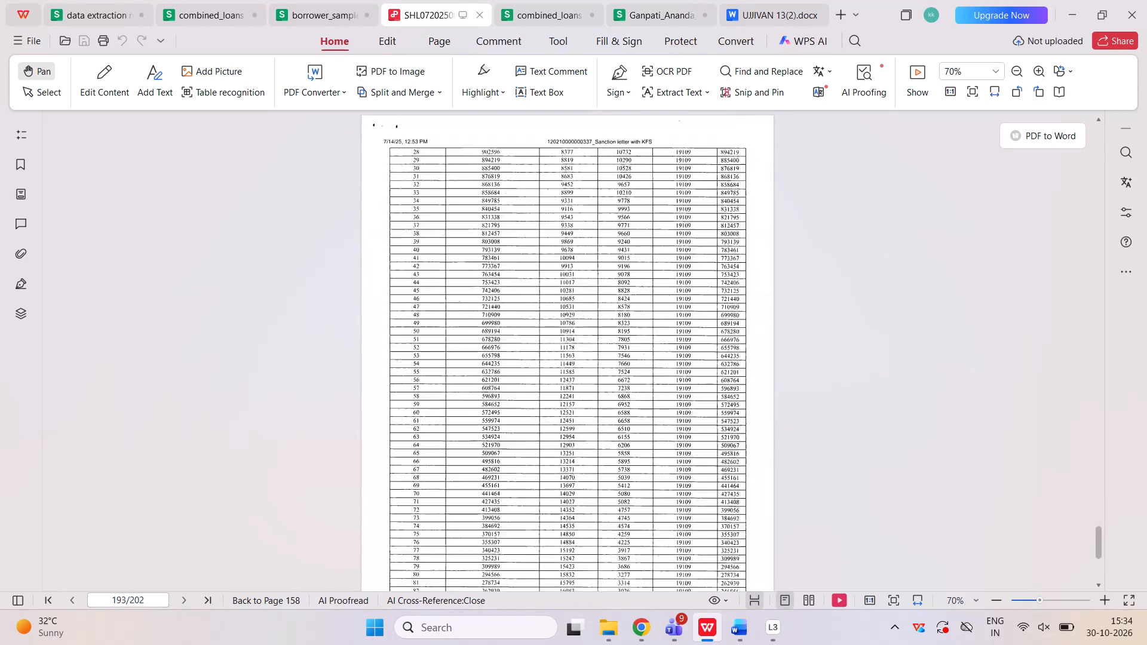
scroll(603, 522, "down", 7)
scroll(603, 522, "down", 15)
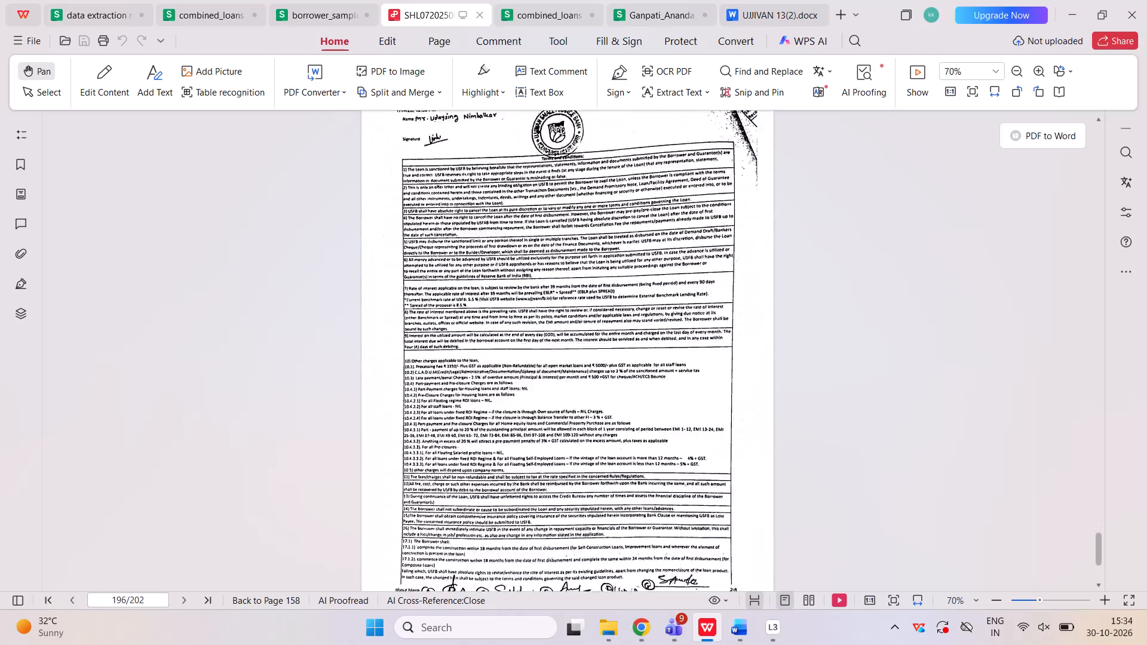
scroll(603, 522, "down", 20)
scroll(603, 522, "down", 20)
scroll(603, 522, "down", 20)
scroll(603, 522, "down", 4)
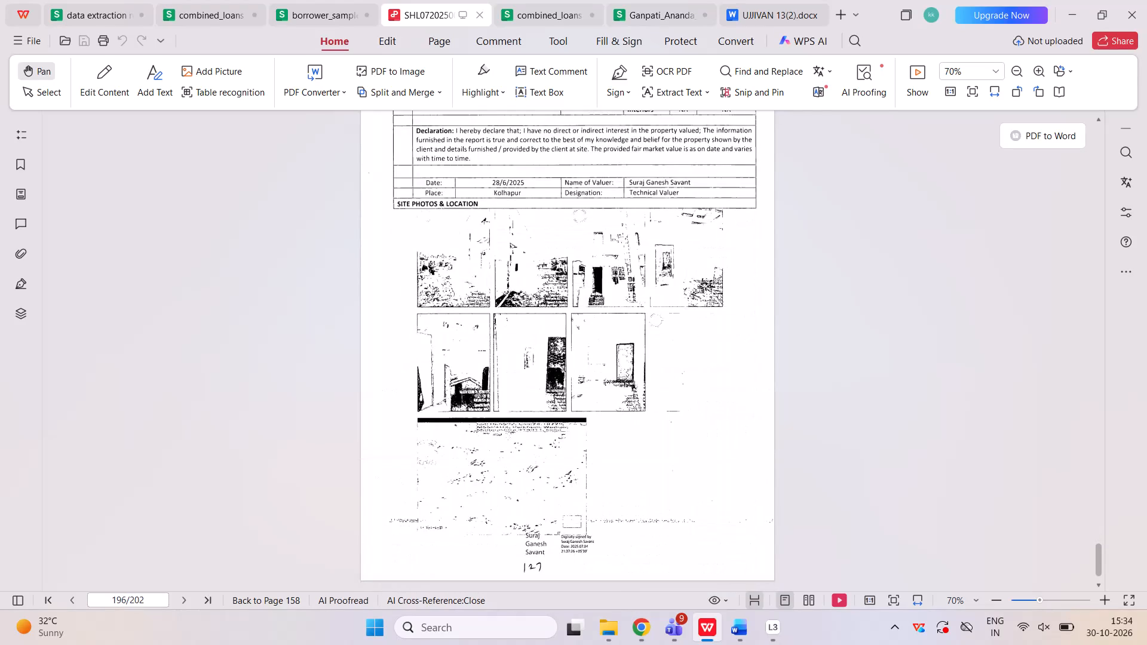
Examine the property valuation report on pages 199 to 202, including valuation, documents, floor areas, statutory details, boundaries and address.
scroll(571, 398, "up", 3)
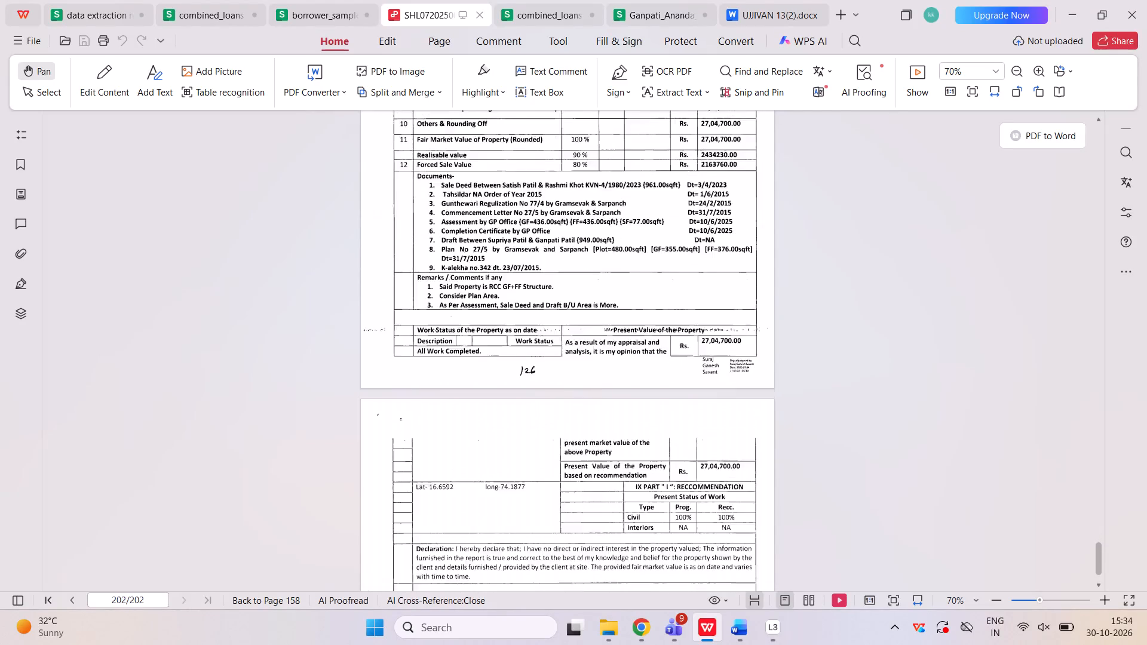
scroll(571, 398, "up", 1)
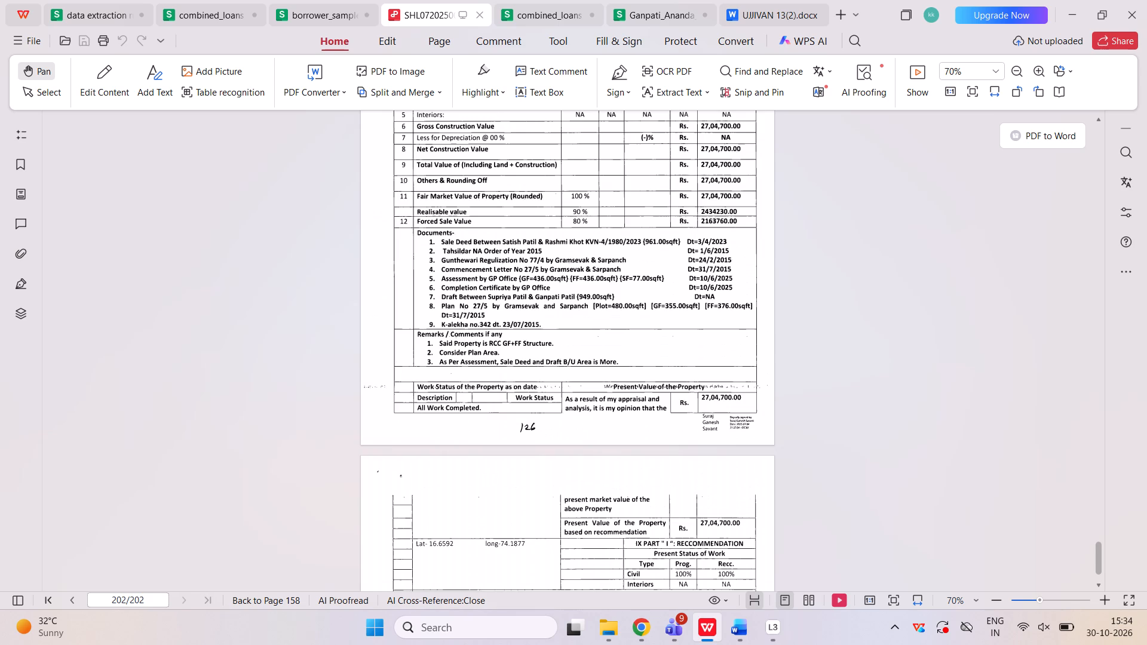
scroll(571, 398, "up", 1)
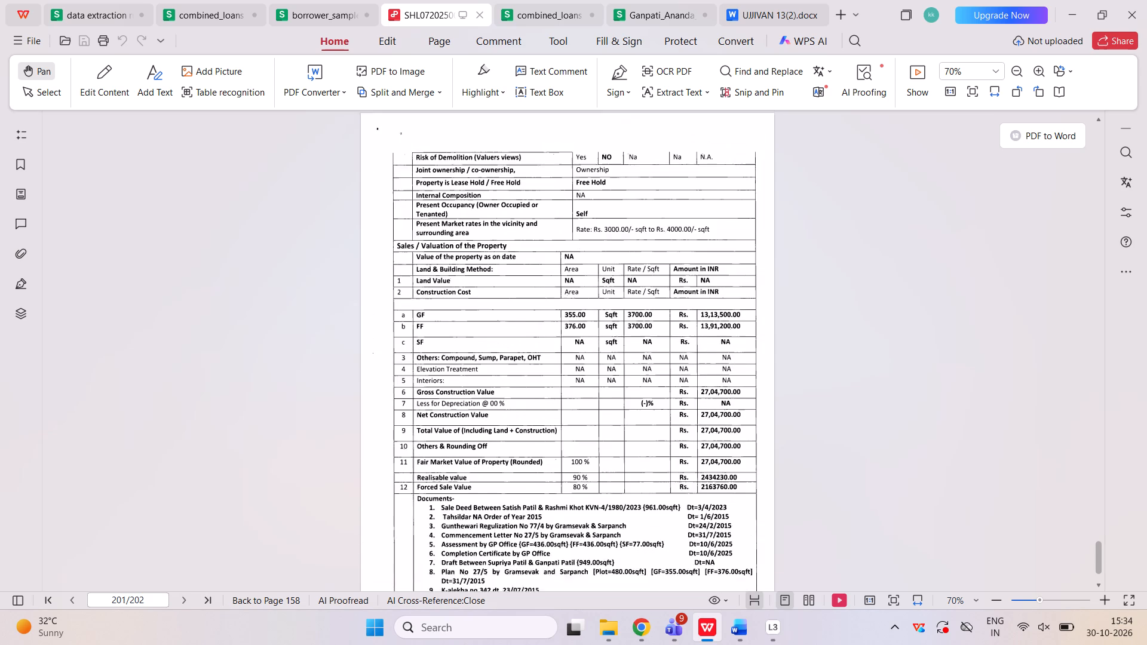
scroll(571, 398, "up", 4)
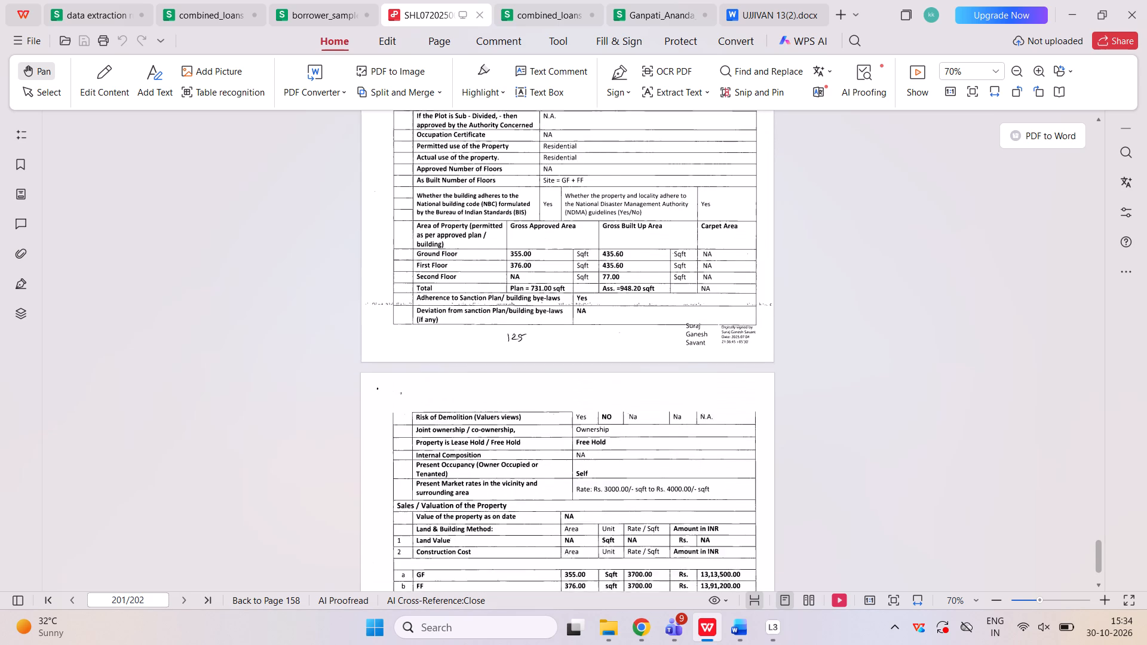
scroll(571, 398, "up", 3)
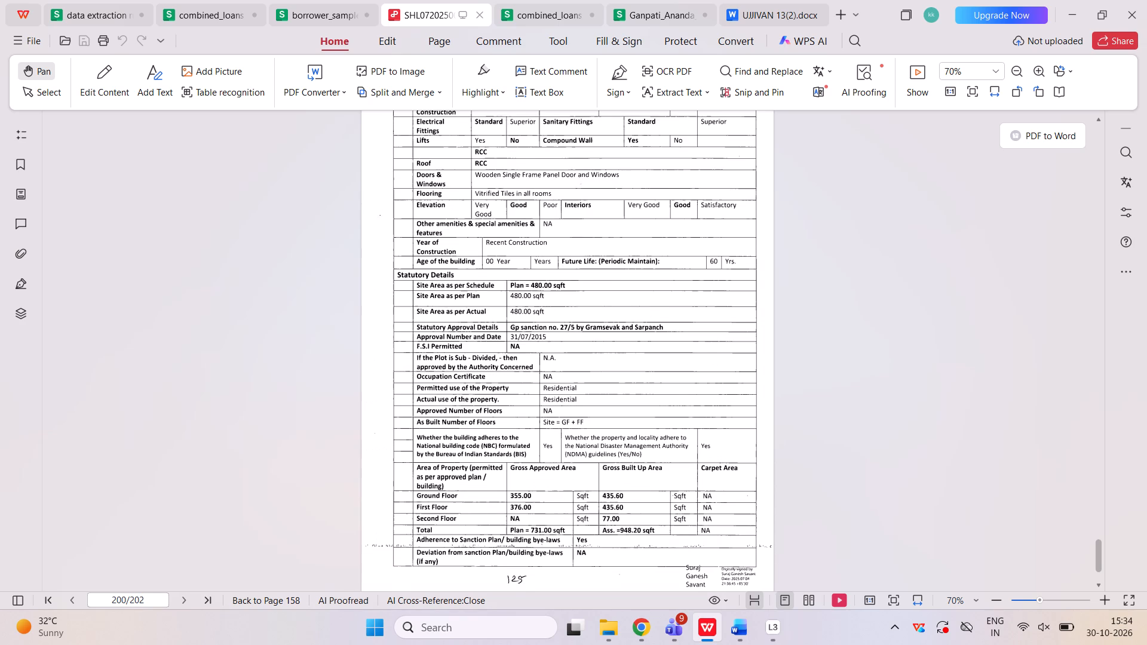
scroll(571, 398, "up", 2)
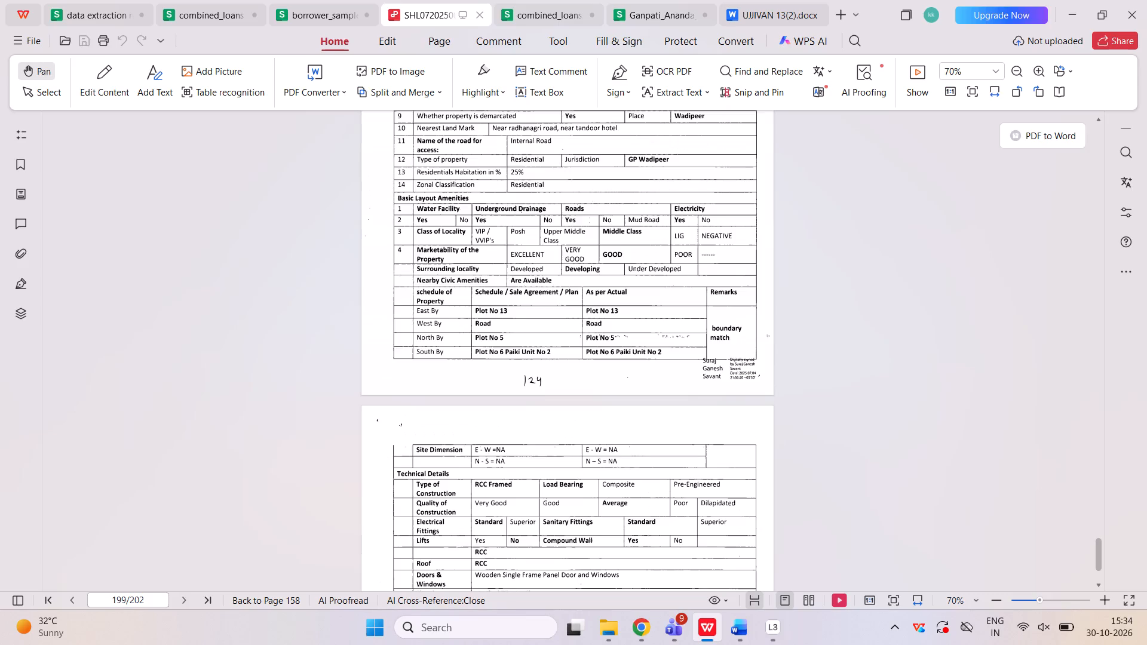
scroll(571, 398, "up", 1)
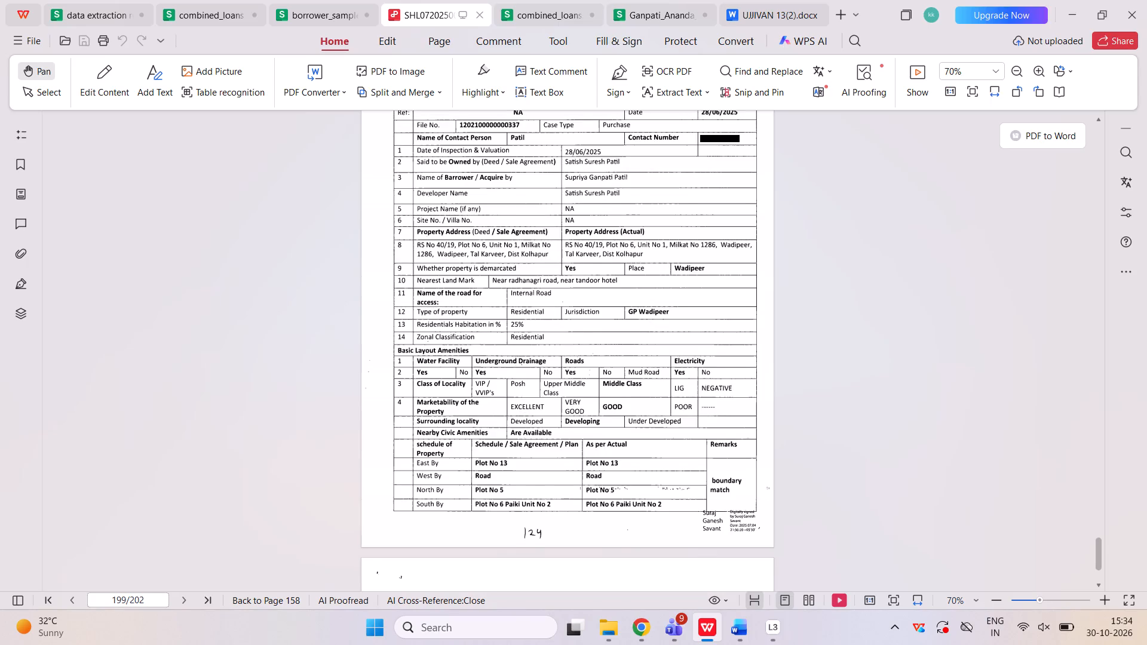
Go to page 102 of the PDF to view the Index II Notice of Intimation.
left_click(114, 598)
type("102")
key("Return")
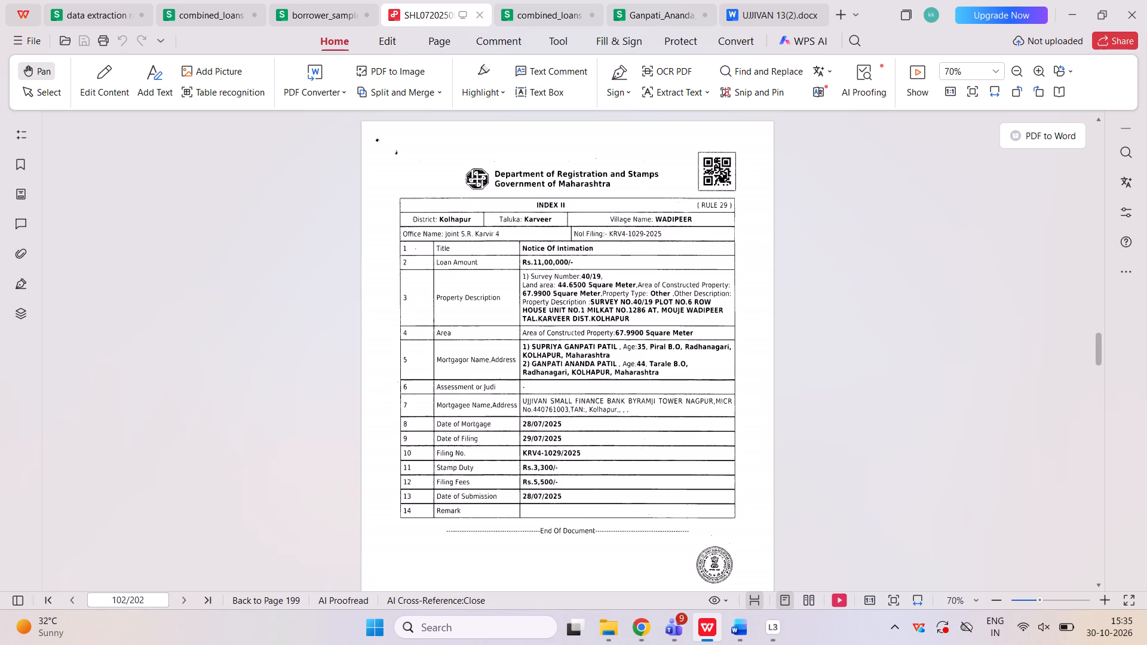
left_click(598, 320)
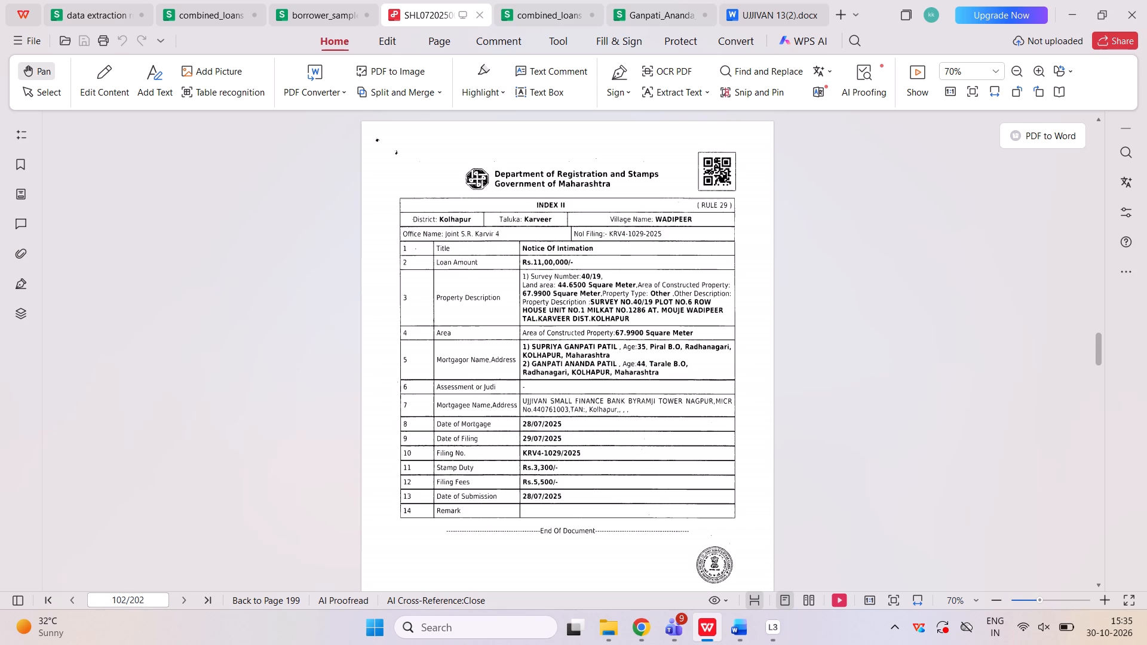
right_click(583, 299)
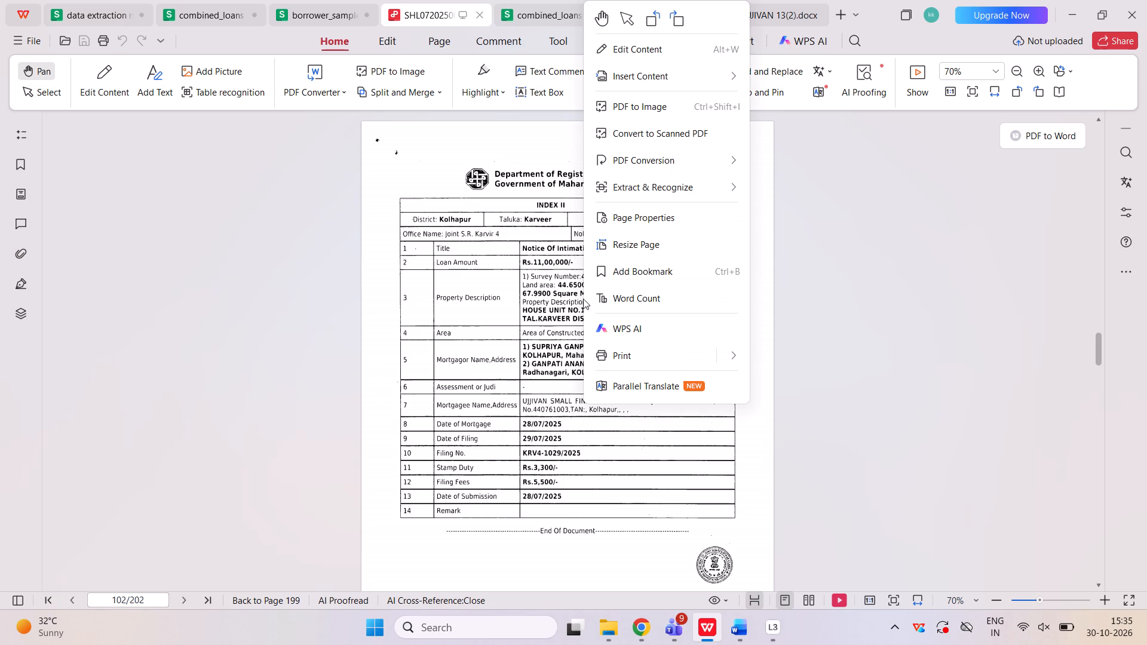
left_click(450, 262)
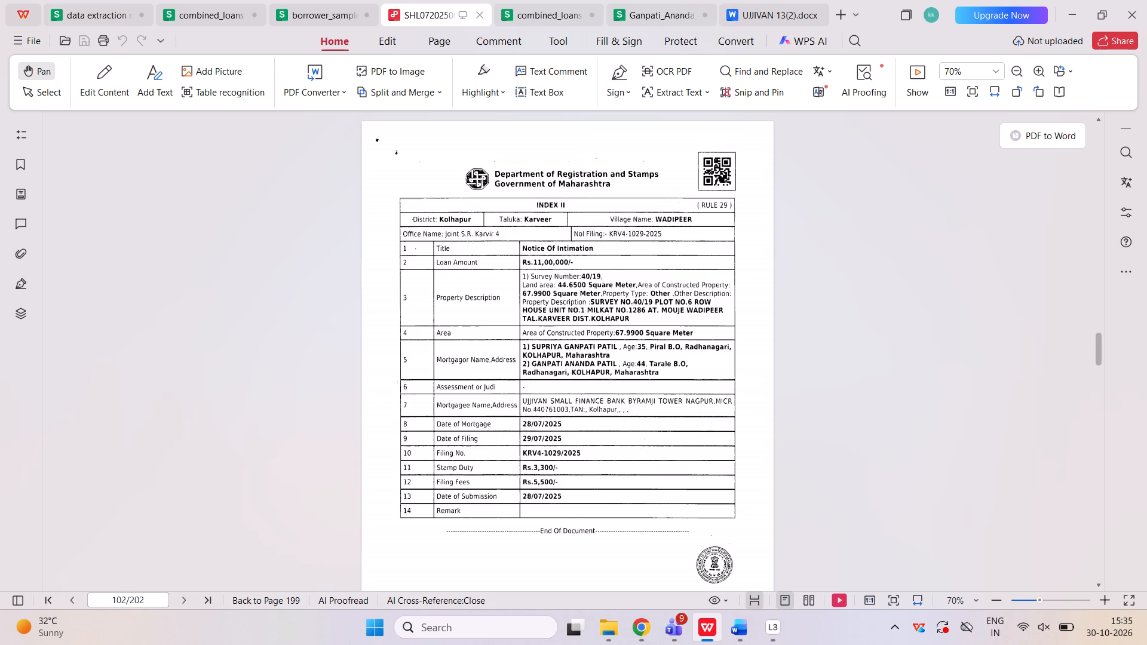
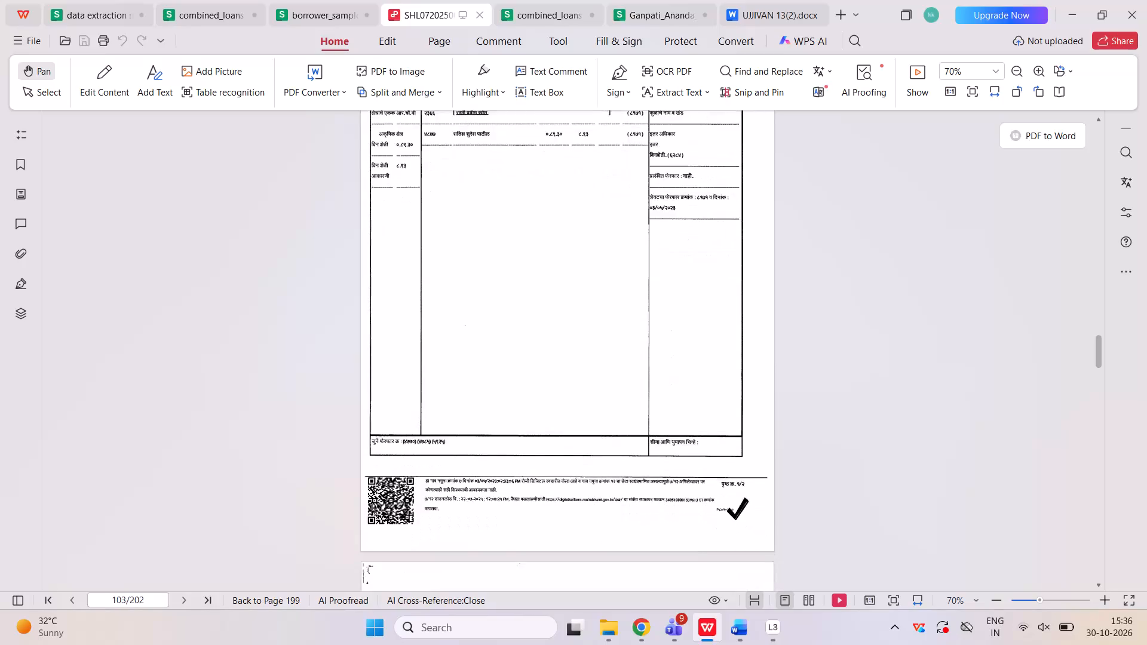
Look through pages 103 to 110 of the loan file, covering the land record, tax assessment, building permission, building plan and builder's NOC.
scroll(450, 262, "up", 1)
scroll(450, 262, "down", 4)
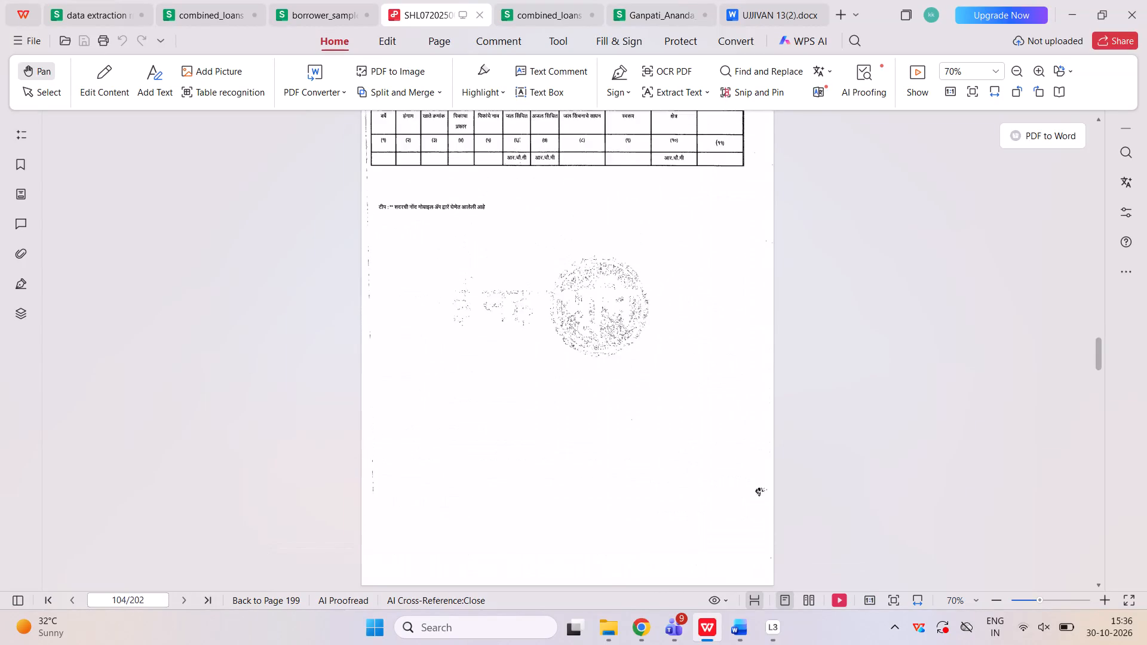
scroll(450, 262, "down", 5)
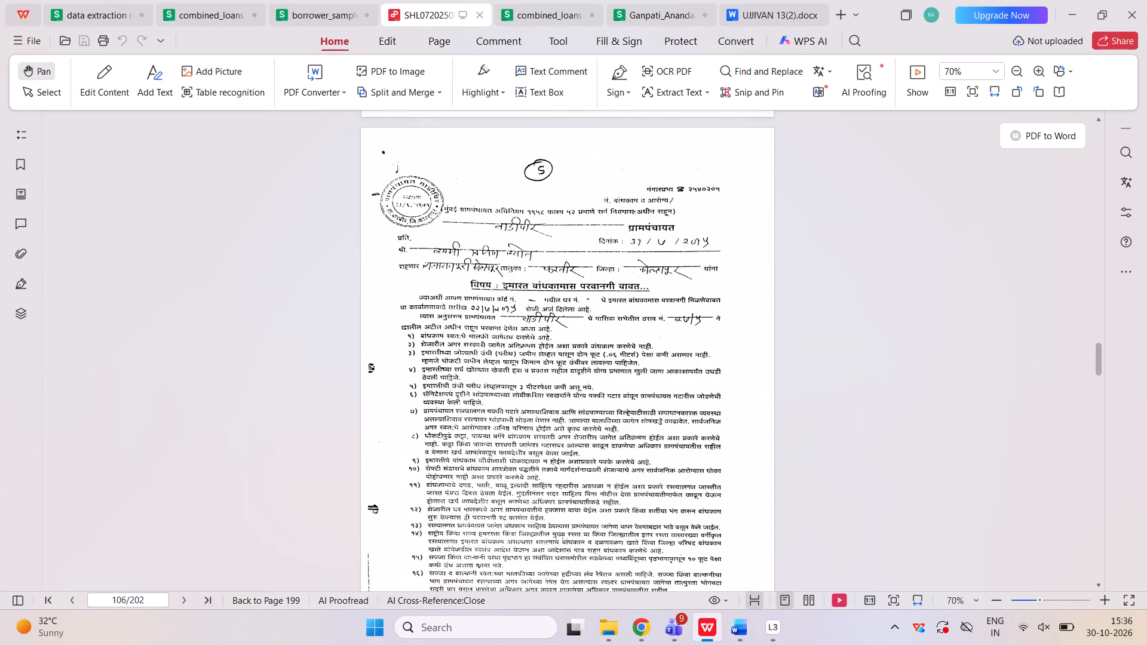
scroll(450, 262, "down", 4)
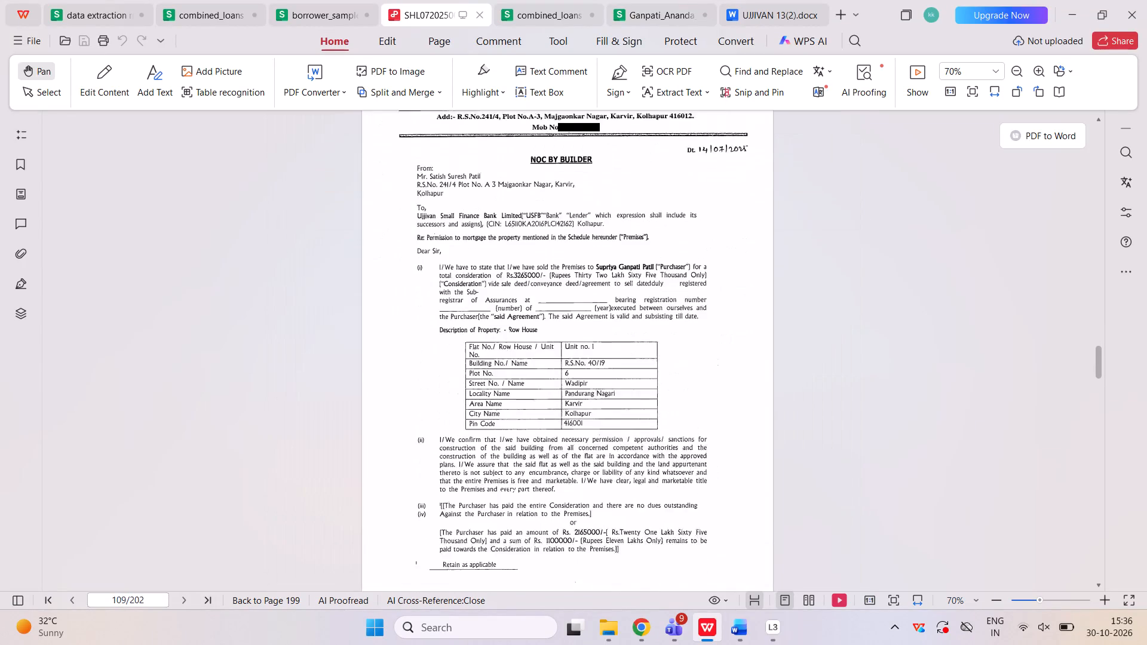
scroll(450, 262, "up", 1)
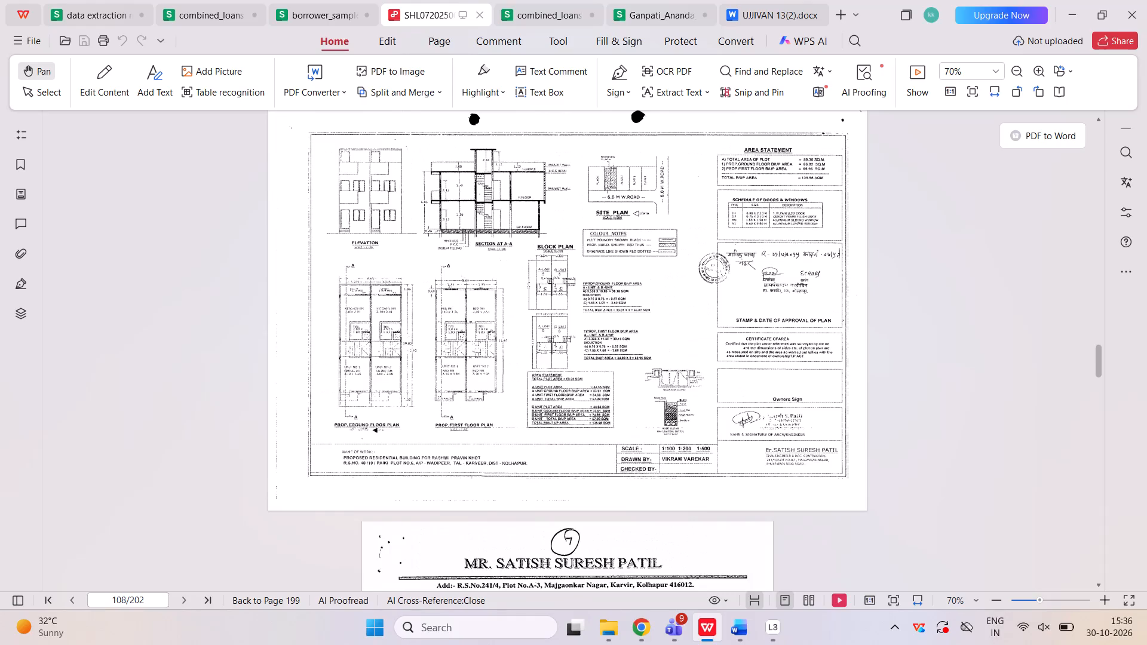
scroll(450, 262, "down", 4)
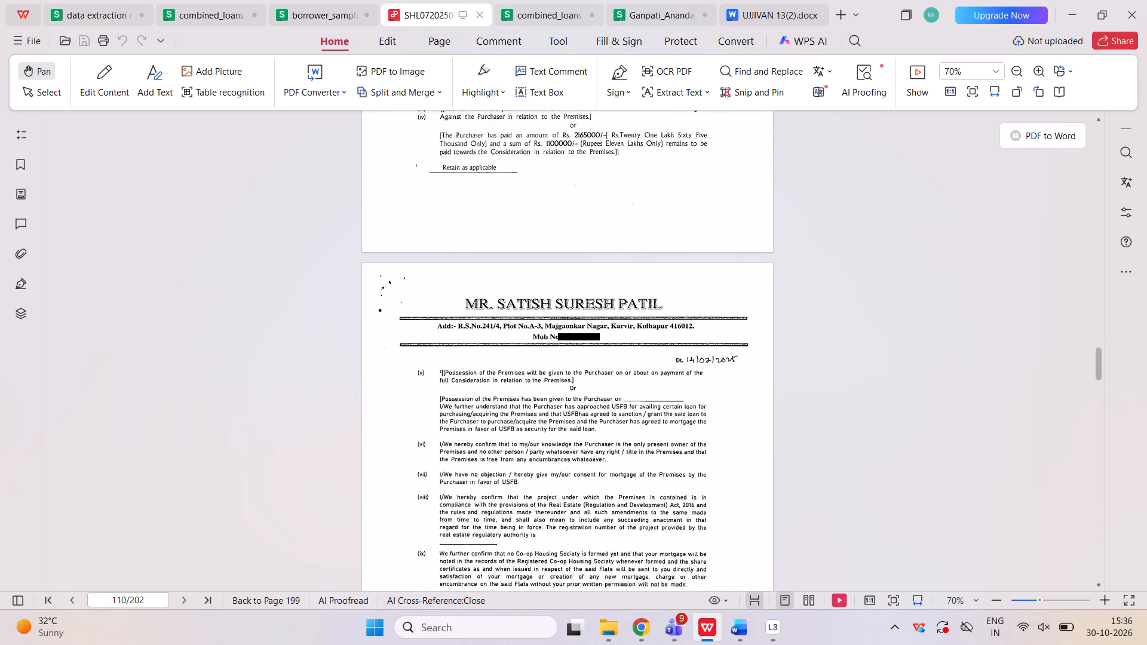
scroll(450, 262, "down", 1)
scroll(450, 262, "up", 17)
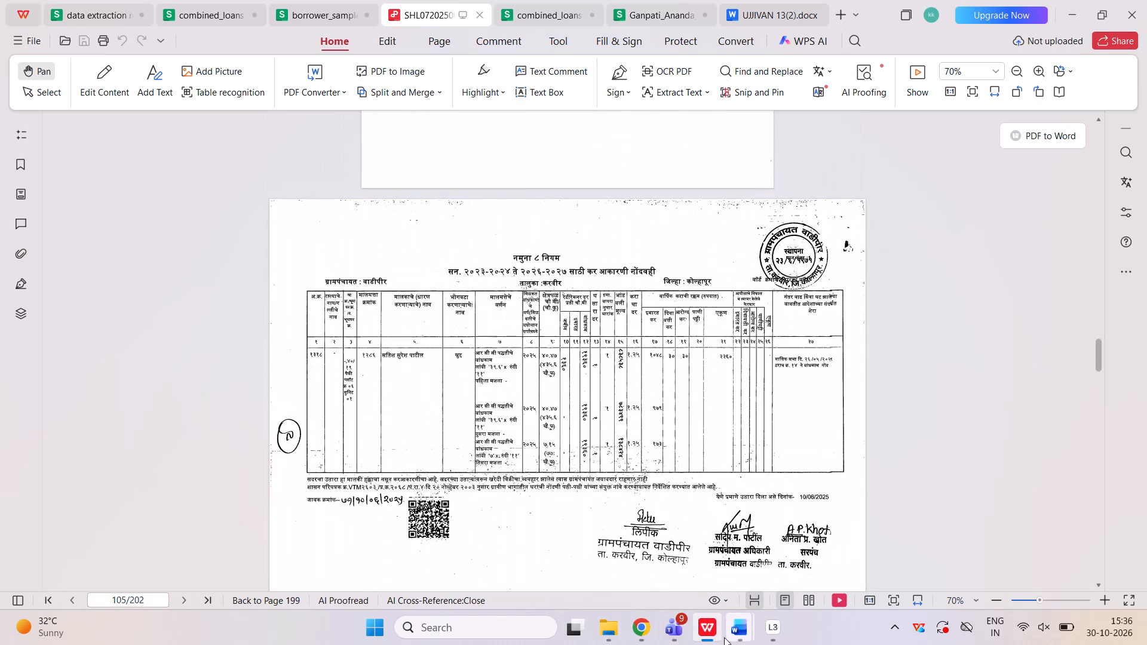
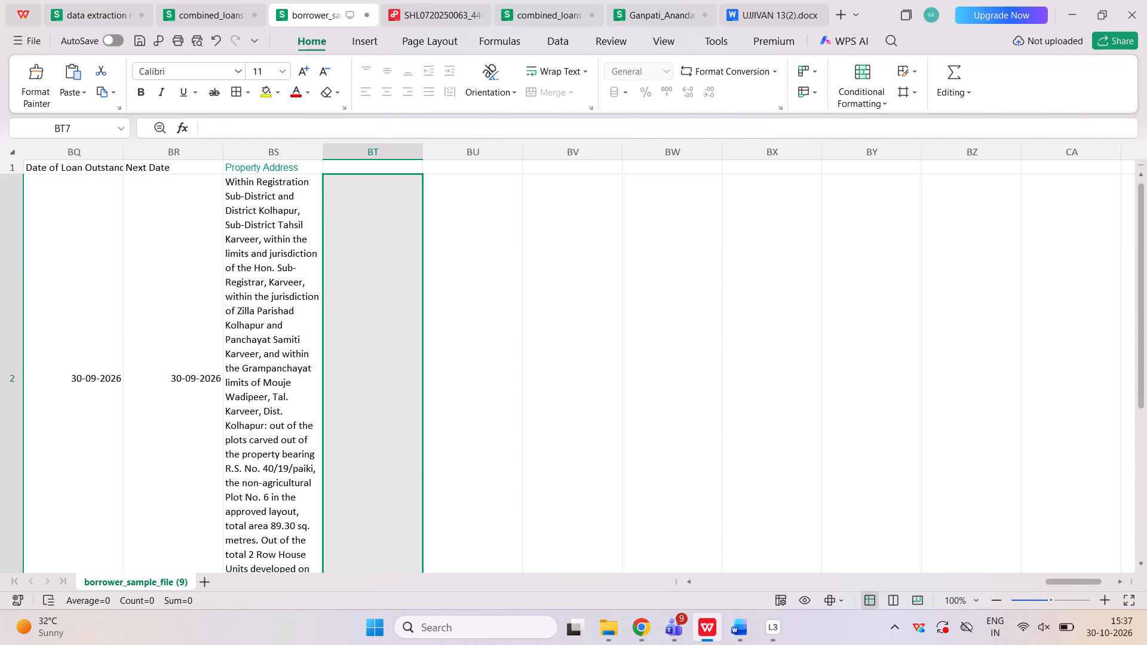
Widen the Property Address column to roughly four times its width and refit row 2 to the full address text.
left_click_drag(314, 266, 302, 262)
left_click(408, 363)
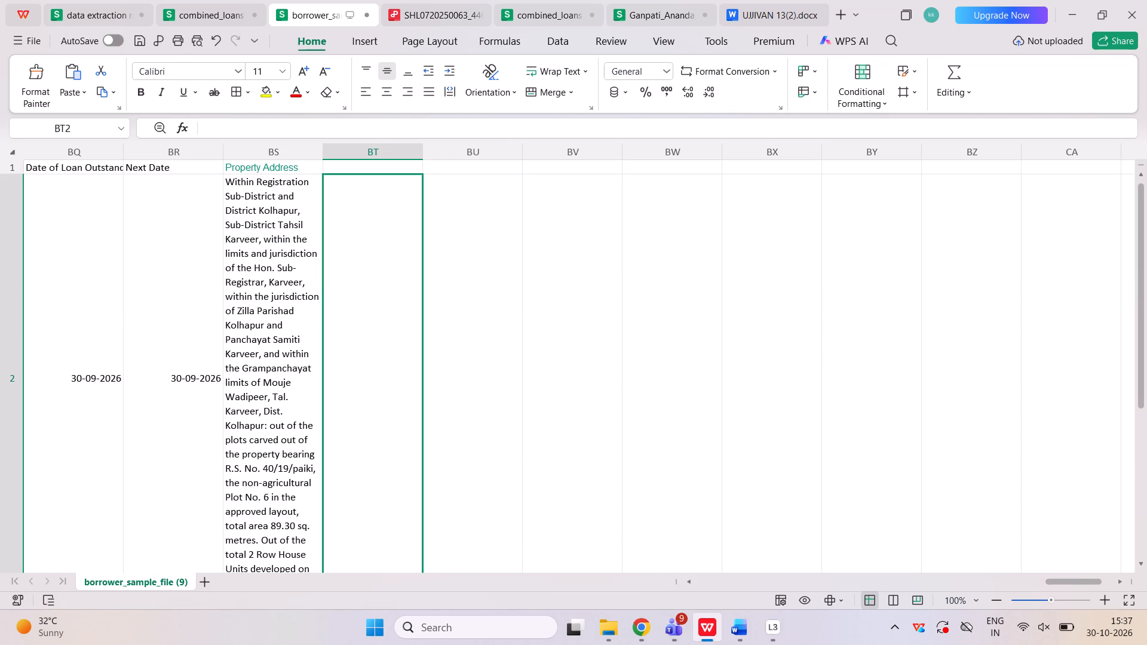
left_click_drag(322, 154, 656, 207)
left_click(329, 331)
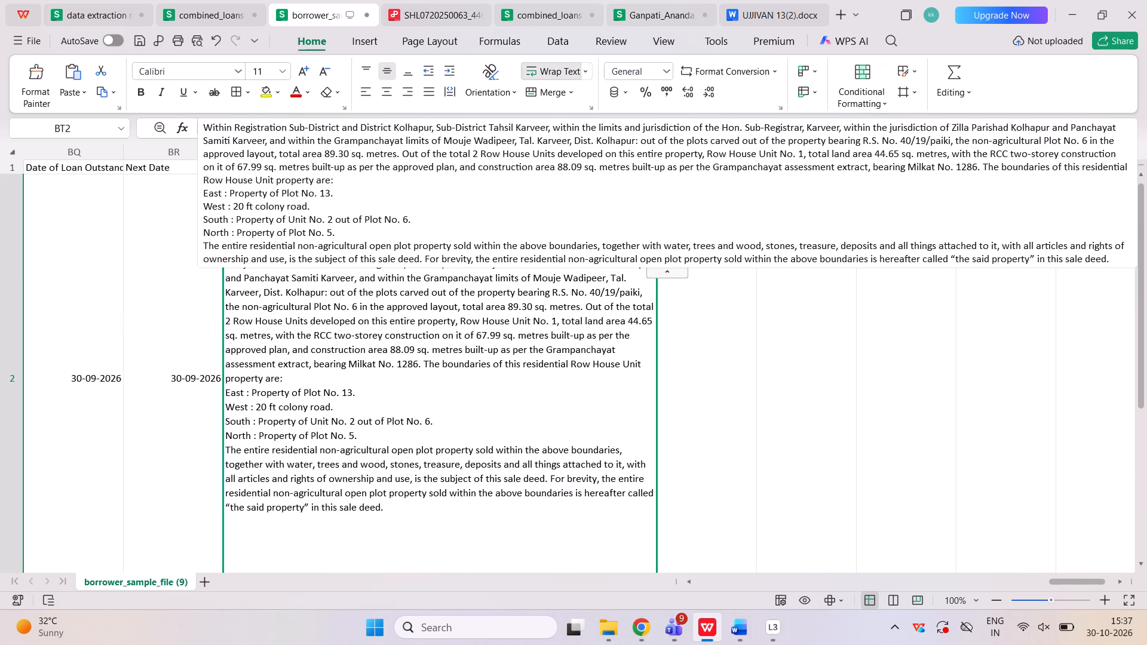
left_click(731, 306)
double_click(450, 350)
left_click(780, 371)
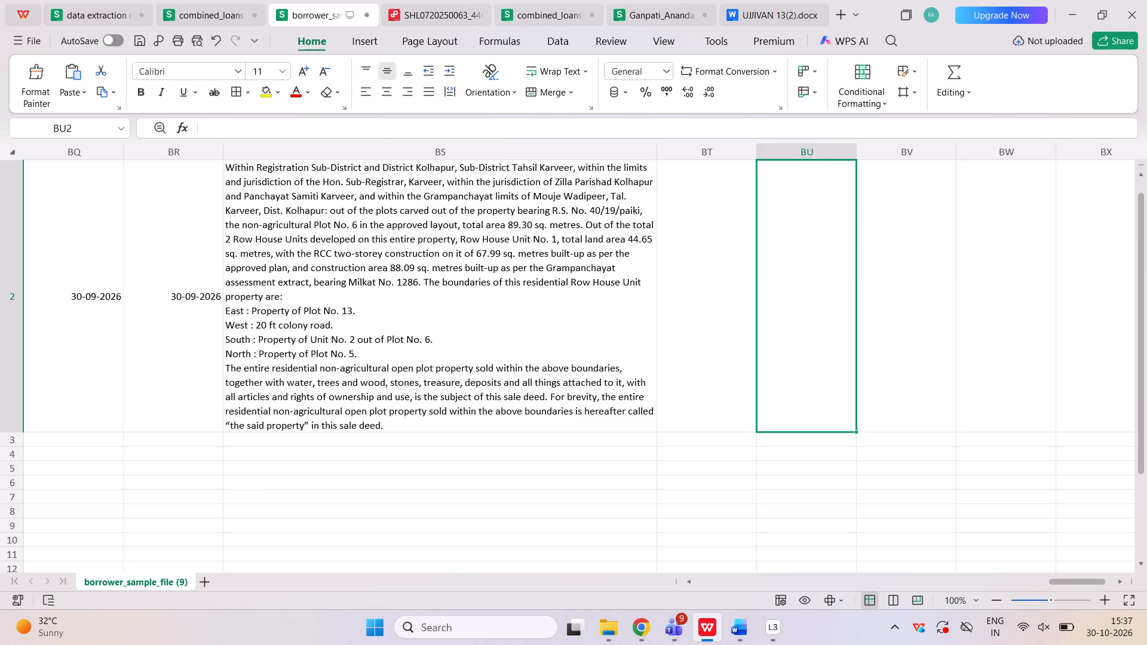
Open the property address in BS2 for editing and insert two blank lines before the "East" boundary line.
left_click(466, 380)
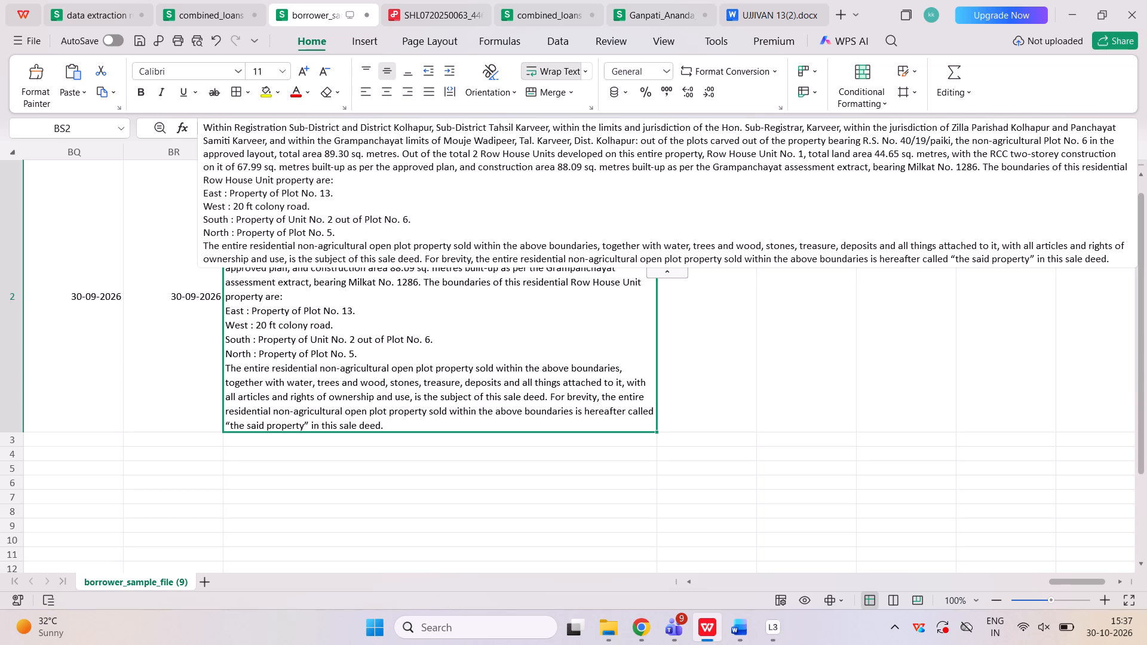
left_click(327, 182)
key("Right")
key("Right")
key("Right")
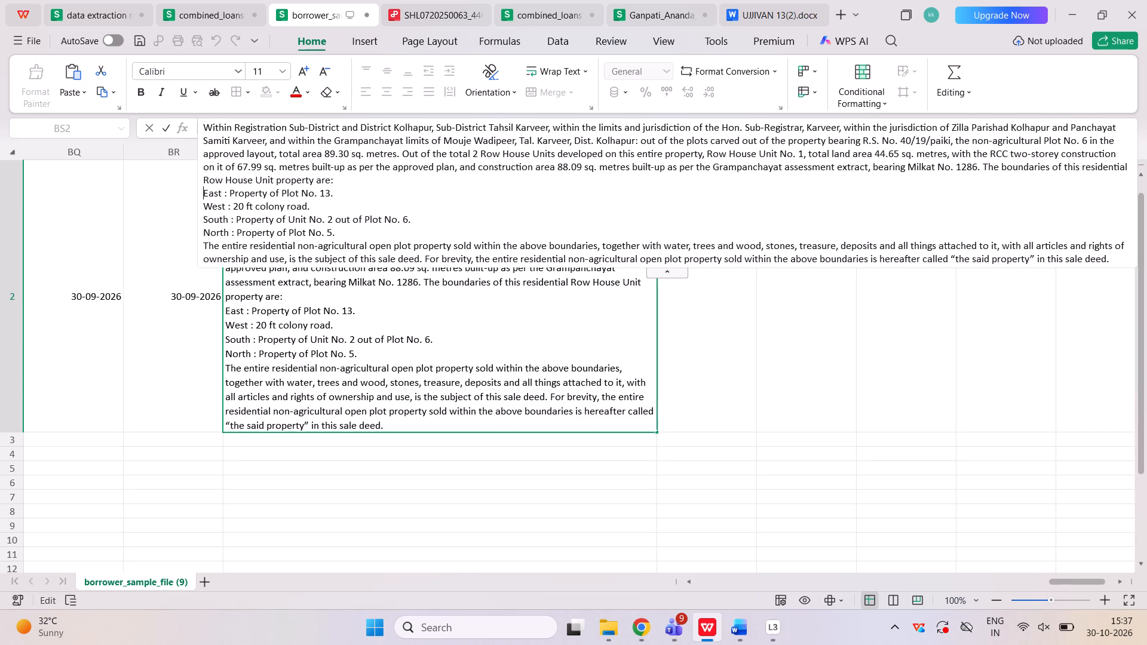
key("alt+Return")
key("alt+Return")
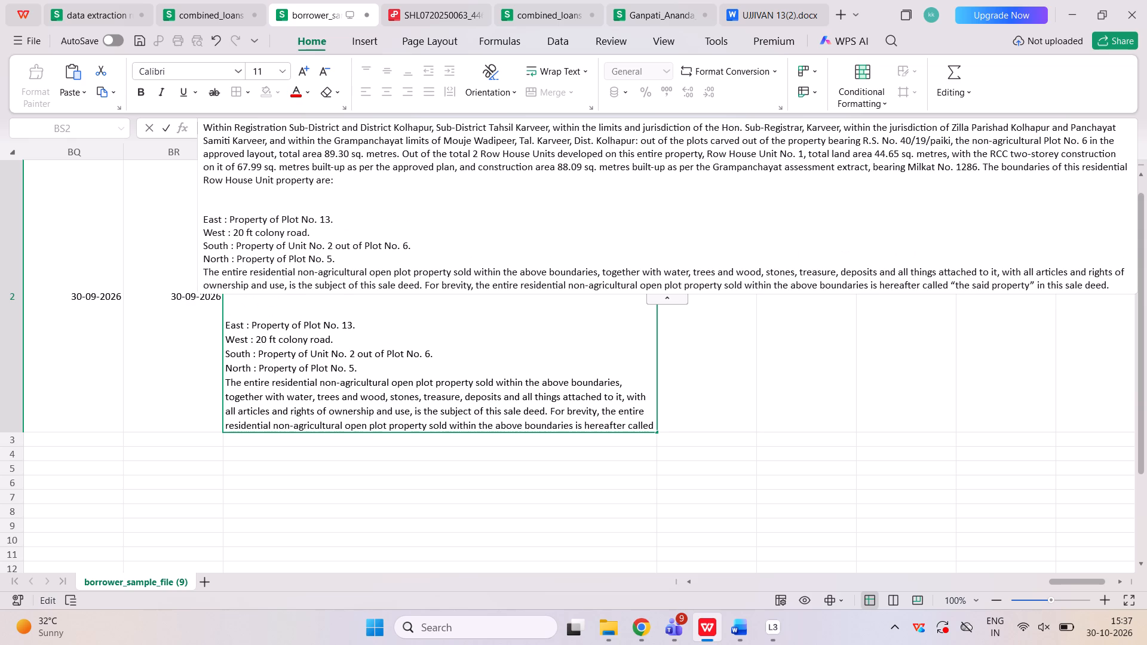
Insert a blank line between the "North" boundary line and the paragraph starting "The entire residential non-agricultural open plot".
key("Down")
key("Down")
key("Down")
key("alt+Return")
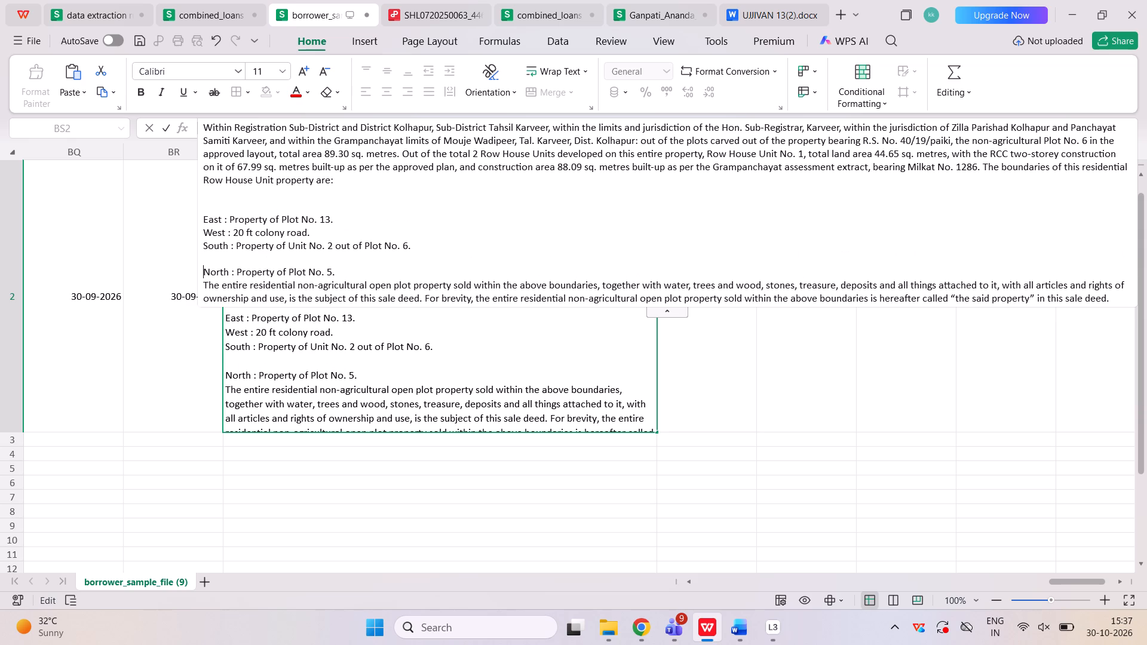
key("BackSpace")
key("Down")
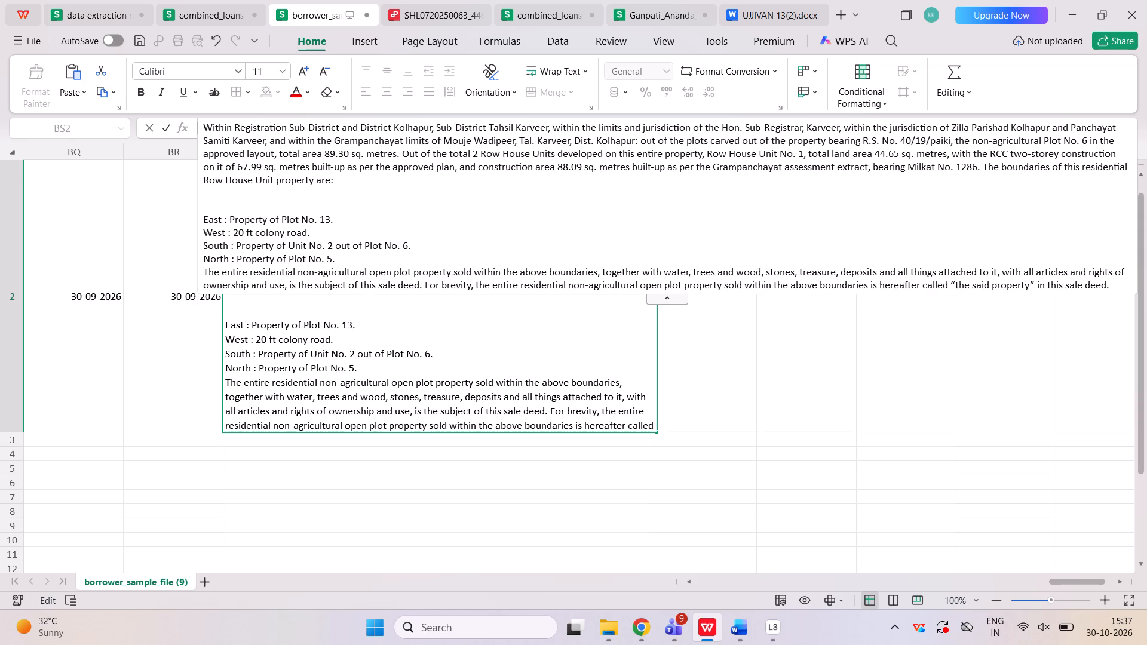
key("alt+Return")
key("Down")
key("Down")
key("Down")
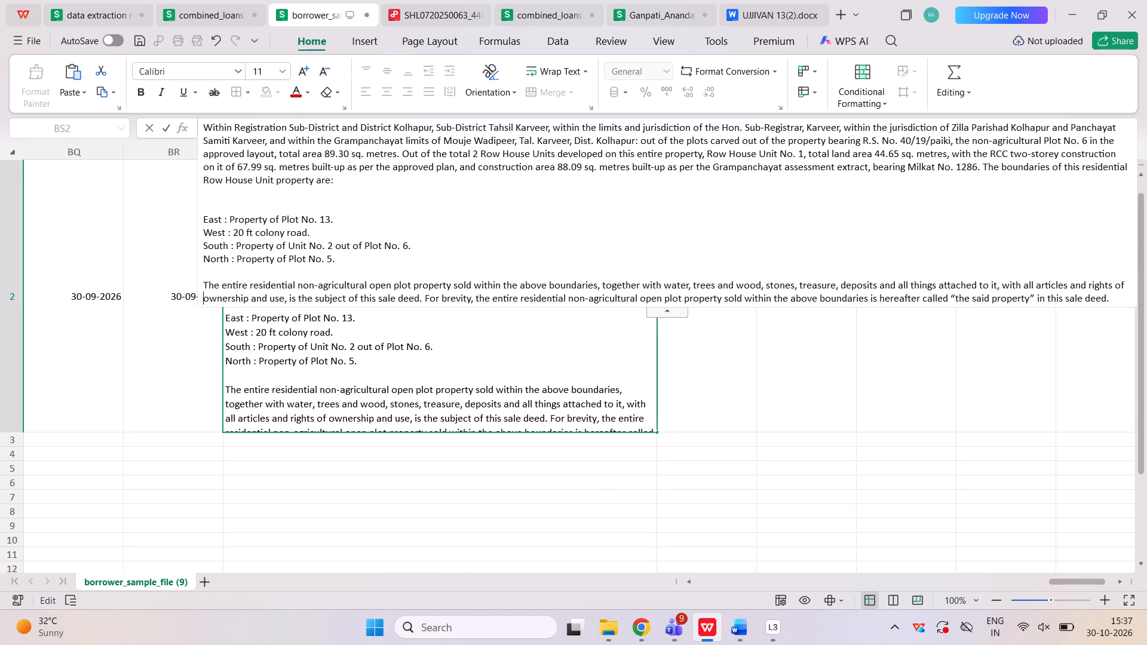
Split off the sentence "The boundaries of this residential Row House Unit property are:" as its own paragraph, with a blank line before it.
scroll(321, 231, "down", 2)
key("Left")
key("Left")
key("Up")
key("Up")
key("Up")
key("Up")
key("Up")
key("Up")
key("Up")
key("Left")
key("Left")
key("Left")
key("Left")
key("Left")
key("Left")
key("Left")
key("Left")
key("Left")
key("Left")
key("Left")
key("Left")
key("Left")
key("Left")
key("Left")
key("Left")
key("Left")
key("Left")
key("Left")
key("Left")
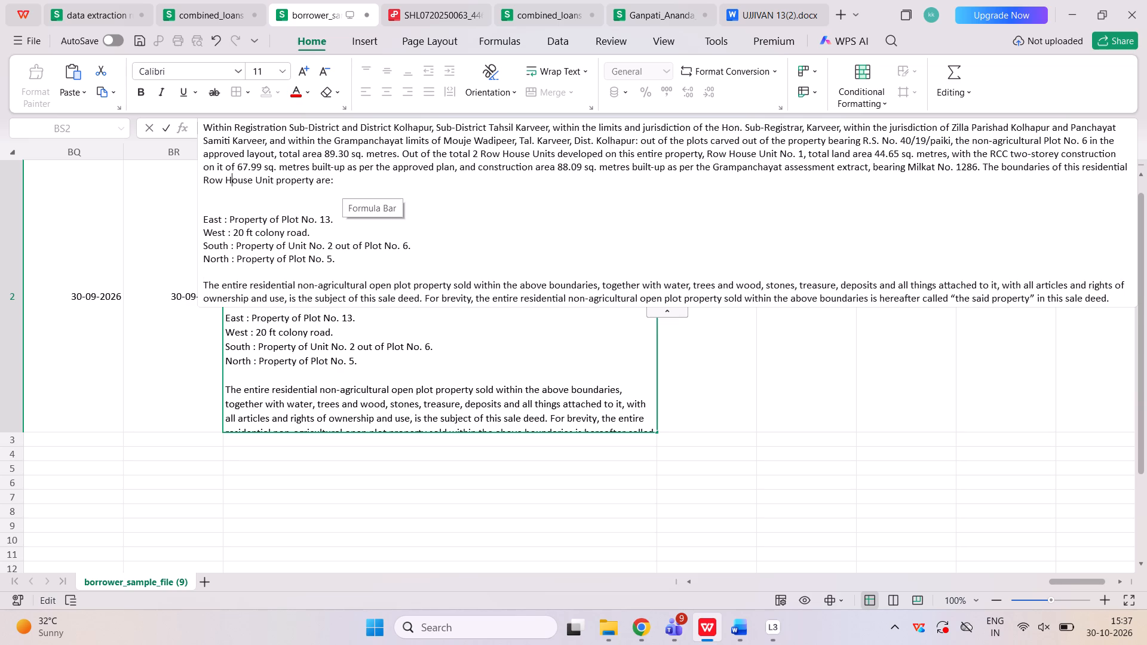
key("Left")
key("Left")
key("Left")
key("alt+Return")
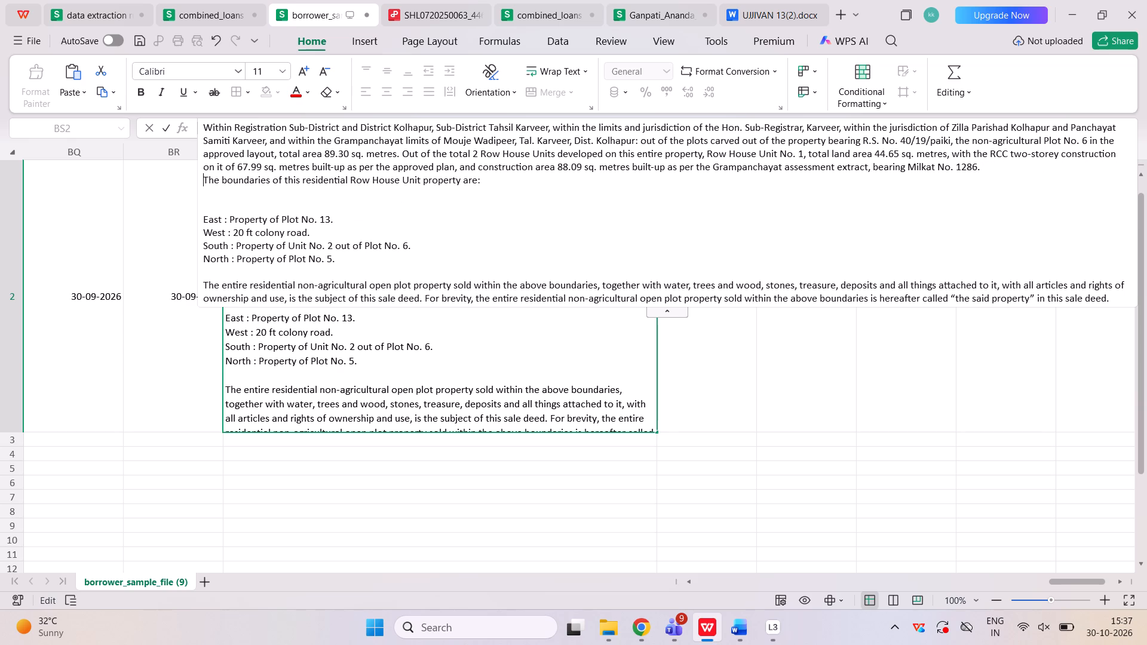
key("alt+Return")
Remove the two blank lines between the boundaries heading and the "East" line, and finish editing the property address cell.
key("Down")
key("Up")
key("Up")
key("Down")
key("Down")
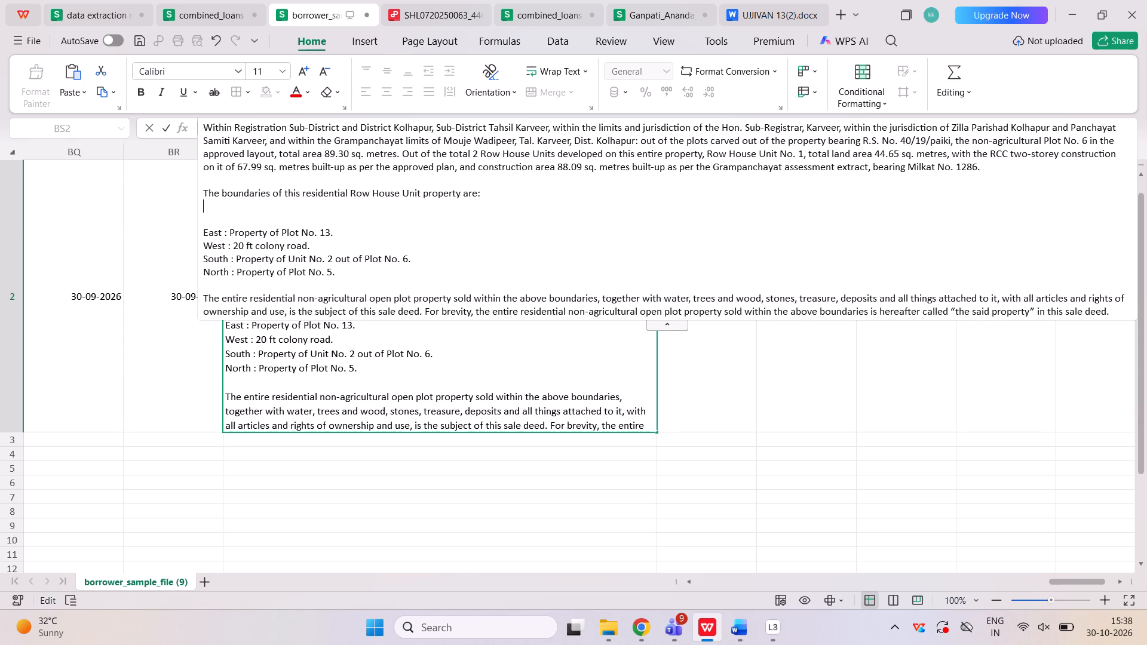
key("Down")
key("BackSpace")
key("BackSpace")
key("Up")
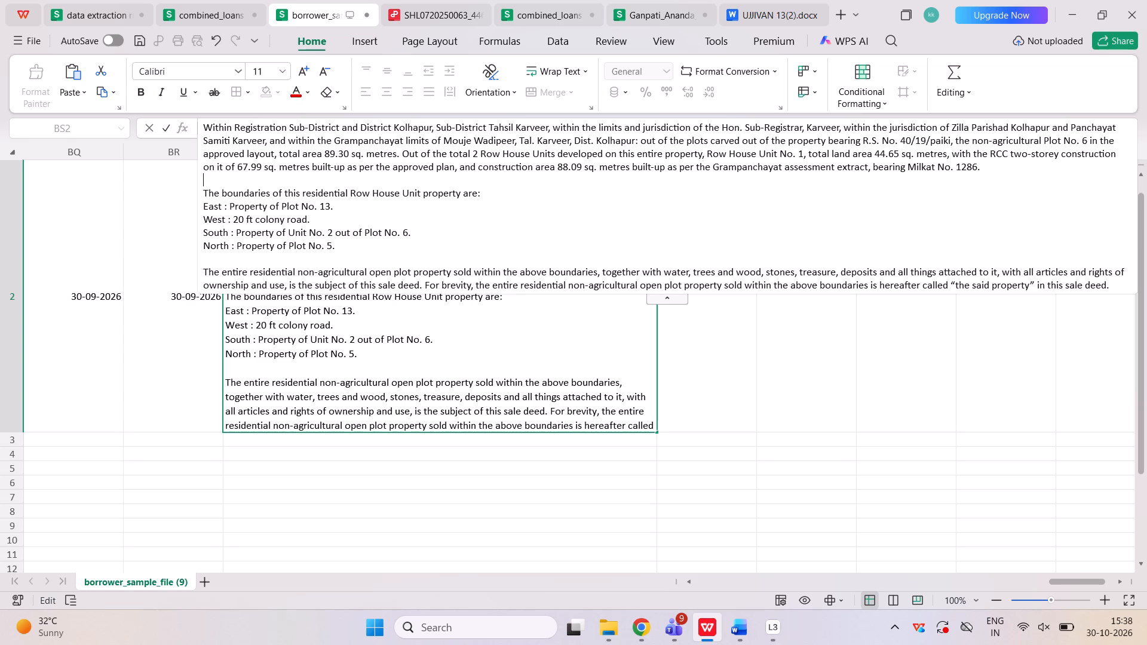
left_click(763, 456)
left_click(471, 332)
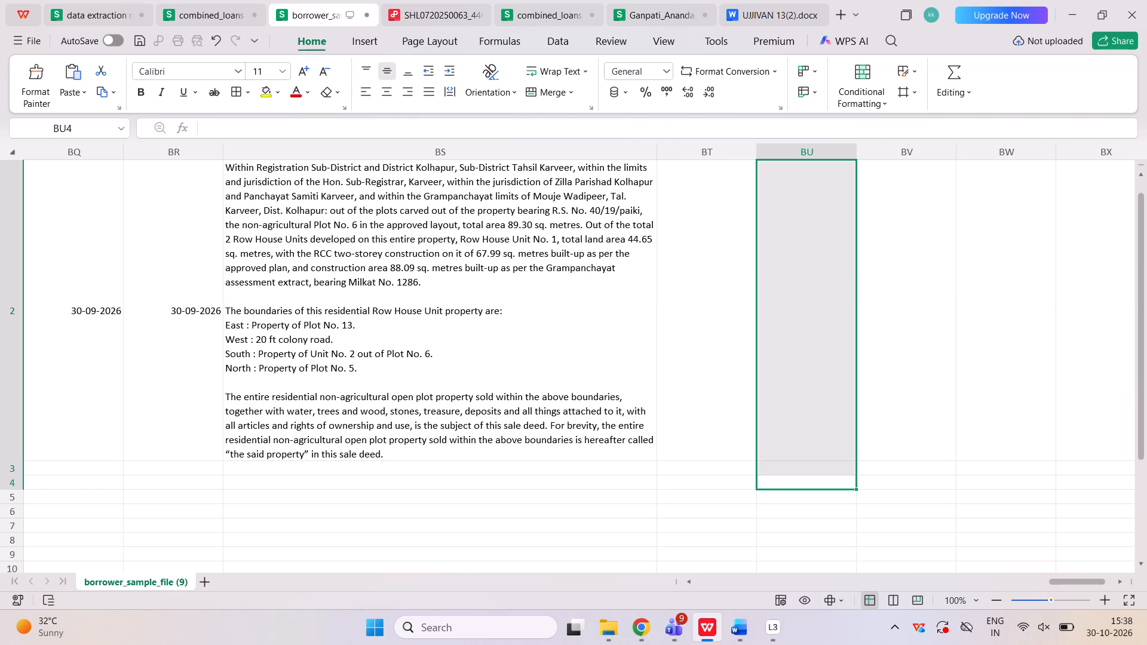
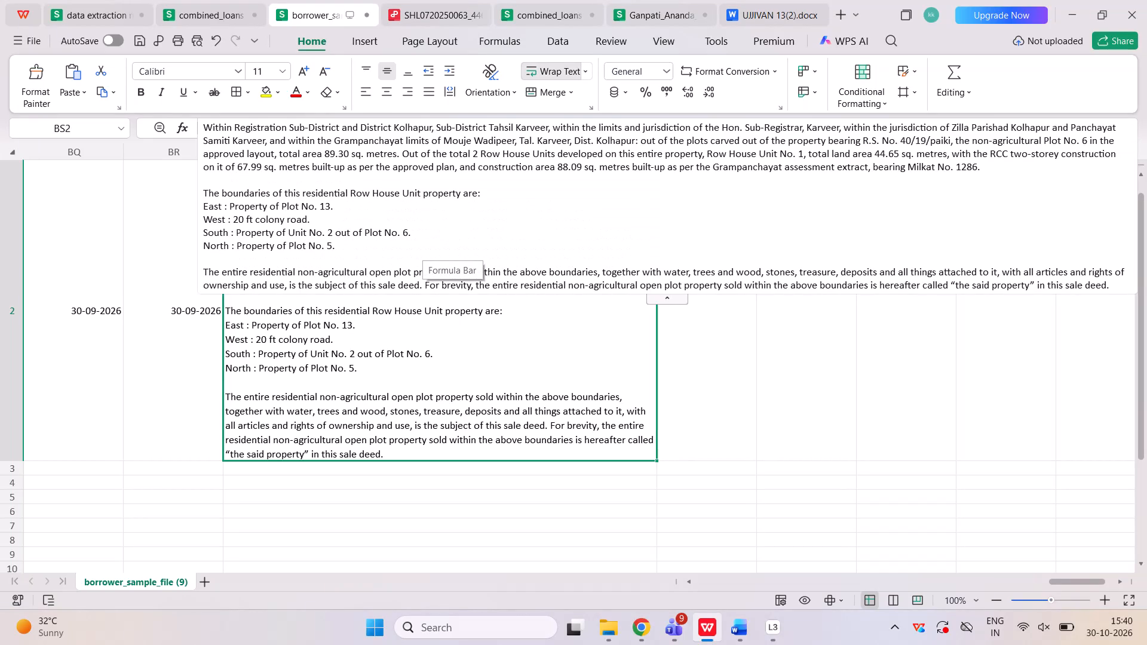
Review the row 2 entries from the borrowerName column through the borrower and co-borrower address columns.
left_click(846, 449)
scroll(577, 371, "up", 2)
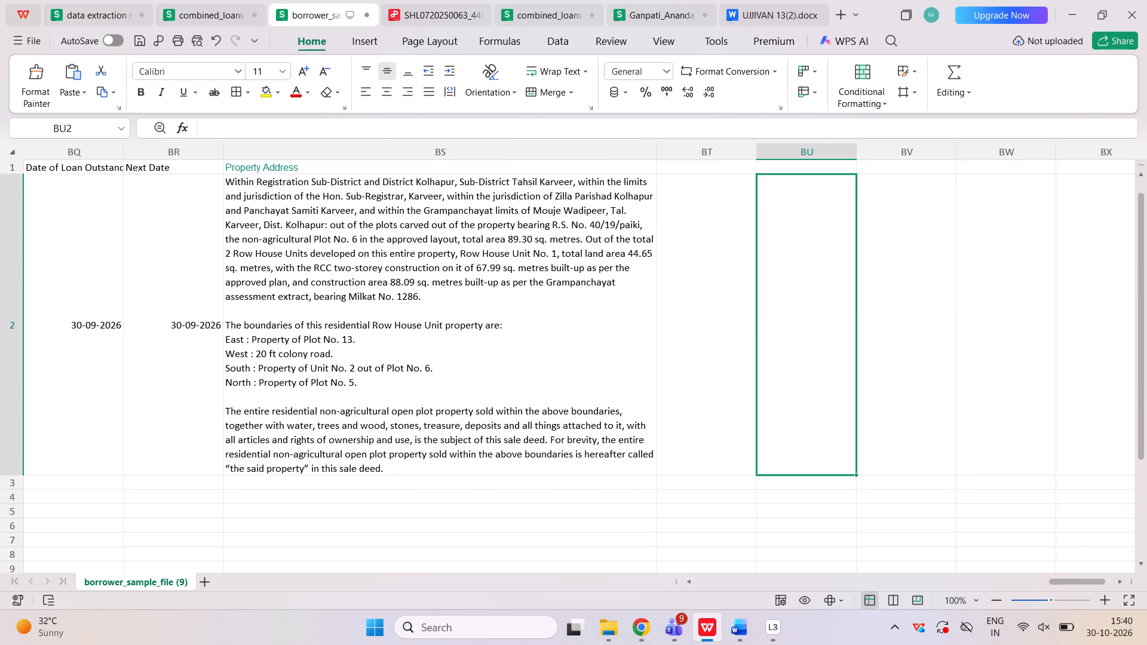
key("ctrl+Left")
key("ctrl+Left")
key("ctrl+Left")
key("ctrl+Left")
key("ctrl+Left")
key("ctrl+Left")
key("ctrl+Left")
key("ctrl+Left")
key("ctrl+Left")
key("ctrl+Left")
key("ctrl+Left")
key("ctrl+Left")
key("ctrl+Left")
key("ctrl+Left")
key("ctrl+Left")
key("ctrl+Left")
key("ctrl+Left")
key("ctrl+Left")
key("ctrl+Left")
key("ctrl+Left")
key("ctrl+Left")
key("ctrl+Left")
key("ctrl+Left")
key("ctrl+Left")
key("ctrl+Left")
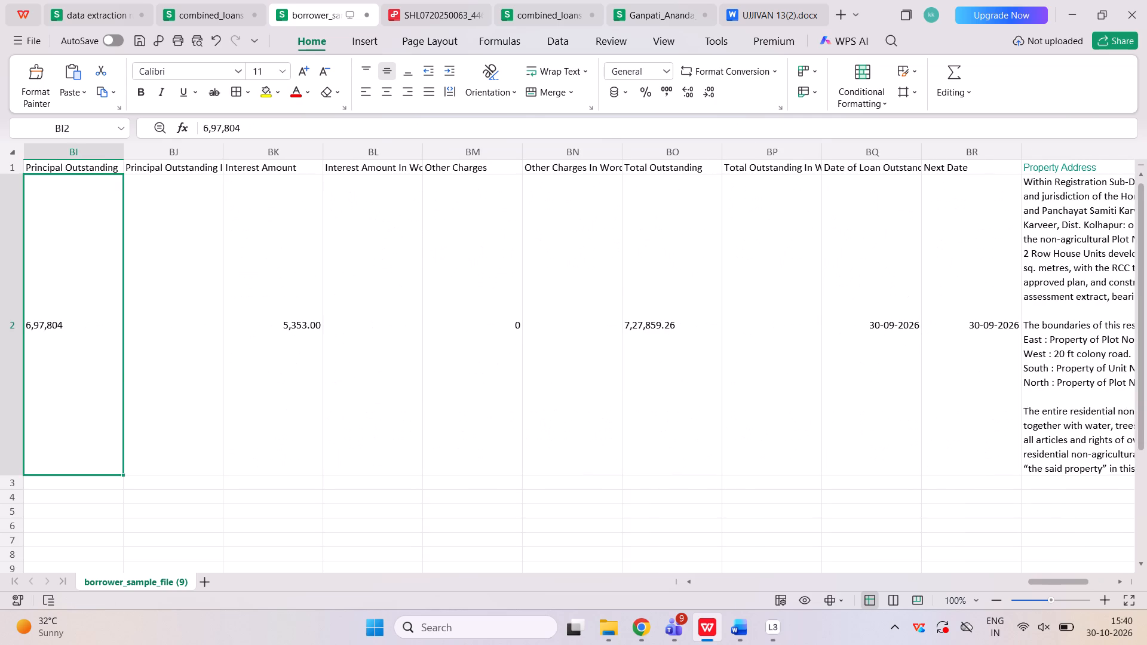
key("Left")
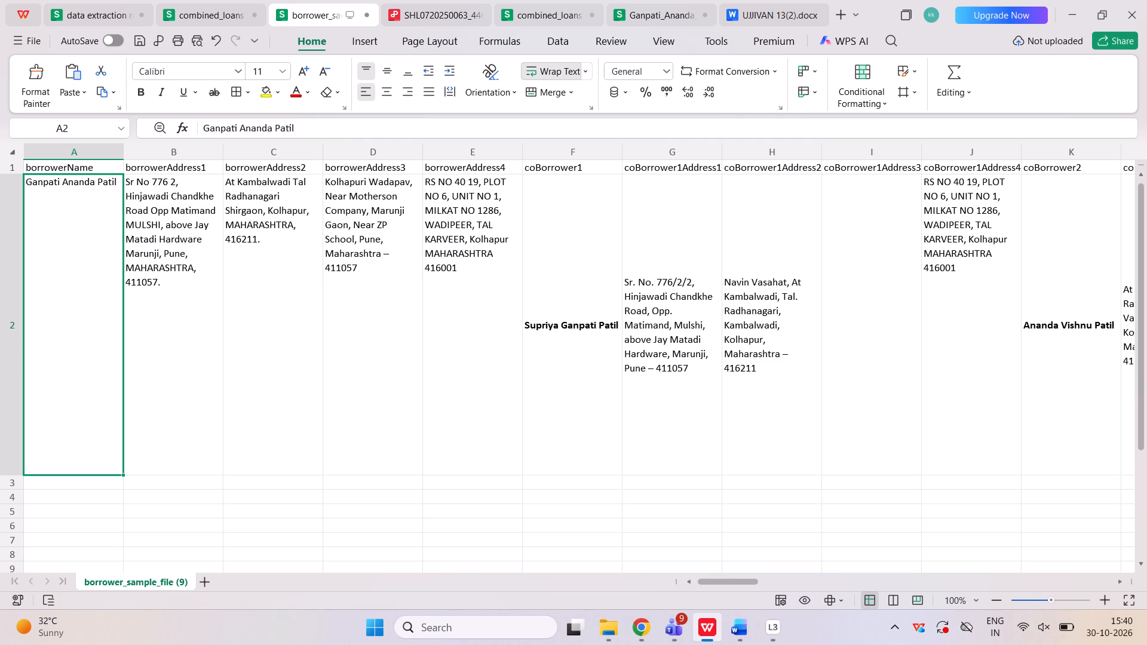
key("Right")
key("Left")
key("Left")
key("Left")
key("Left")
key("Right")
key("Right")
key("Right")
key("Right")
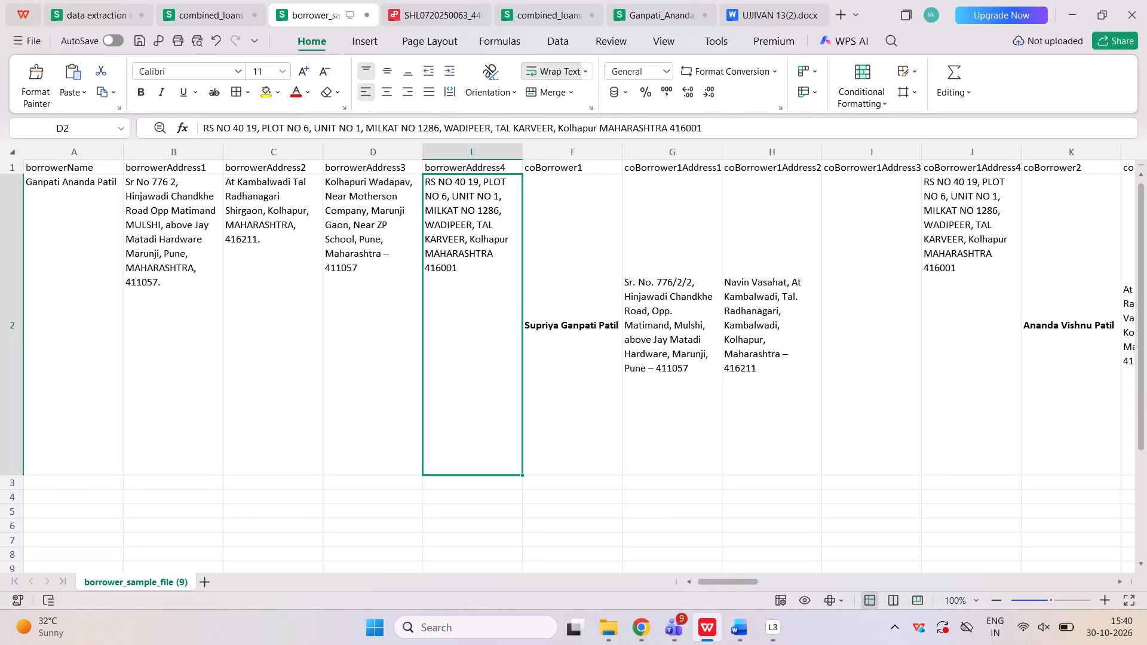
key("Right")
key("Right")
key("Right")
key("Right")
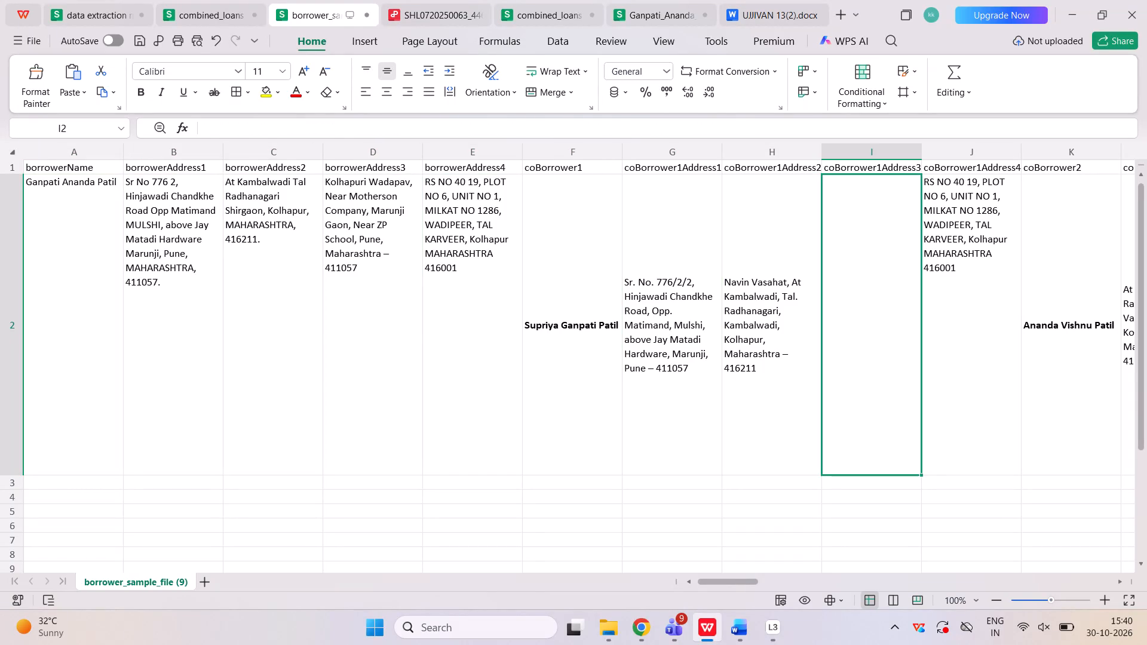
key("Right")
key("Right")
key("Right")
key("Right")
key("Right")
key("Right")
key("Right")
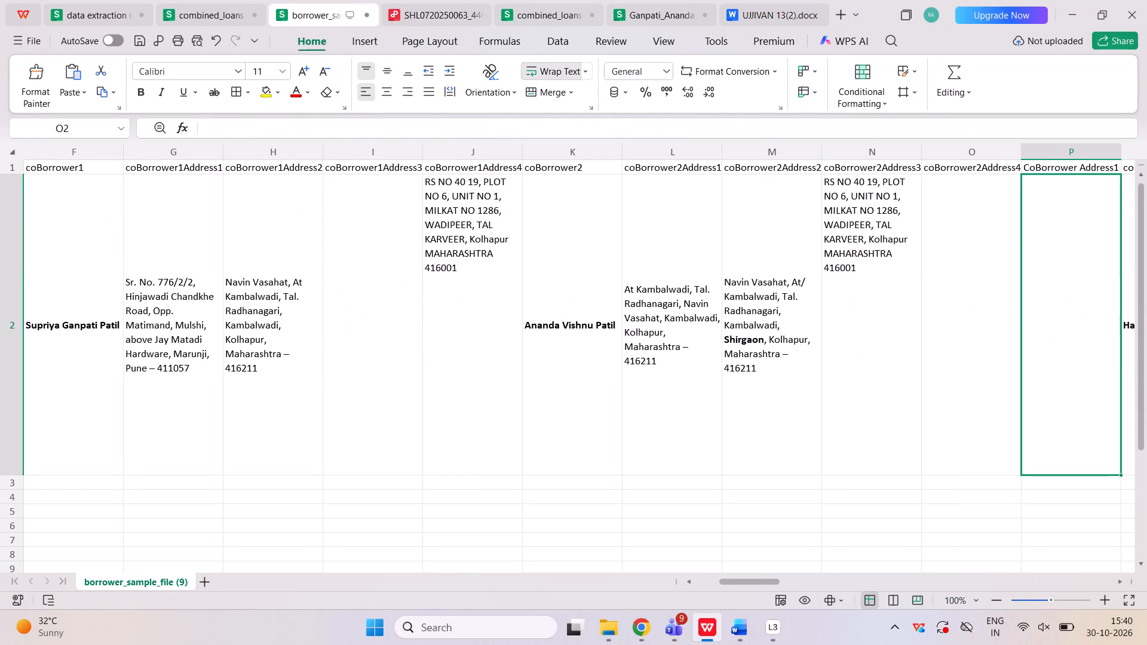
Copy the coBorrower1Address4 entry into coBorrower1Address3 and clear the coBorrower1Address4 cell.
key("Left")
key("Left")
key("Left")
key("Left")
key("Left")
key("Left")
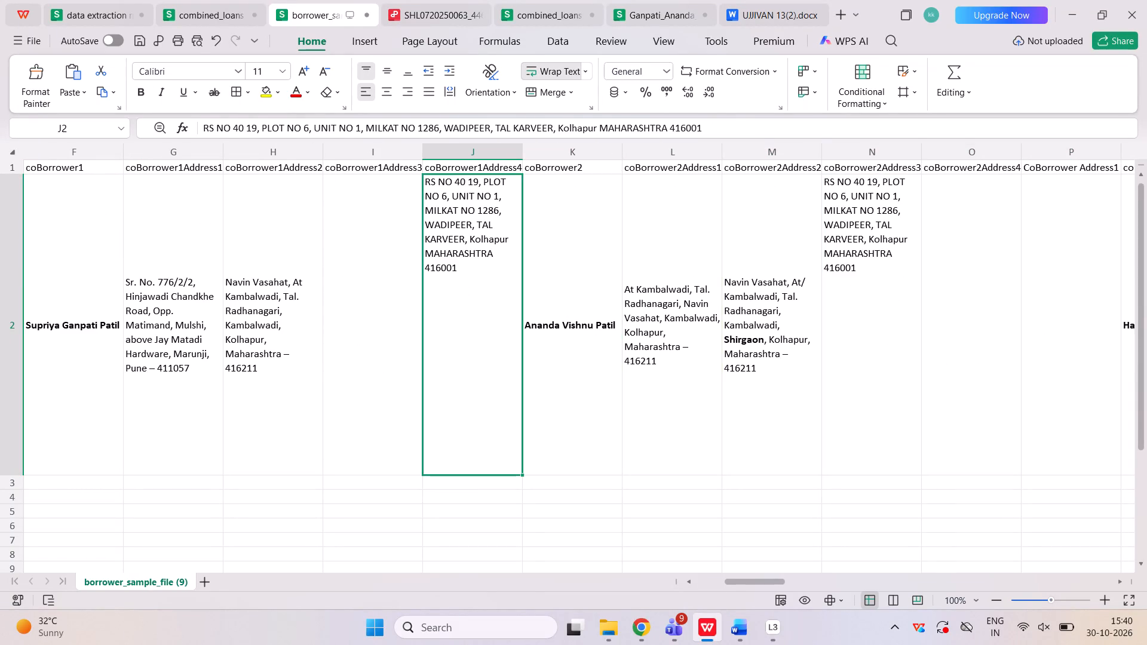
key("ctrl+c")
key("Left")
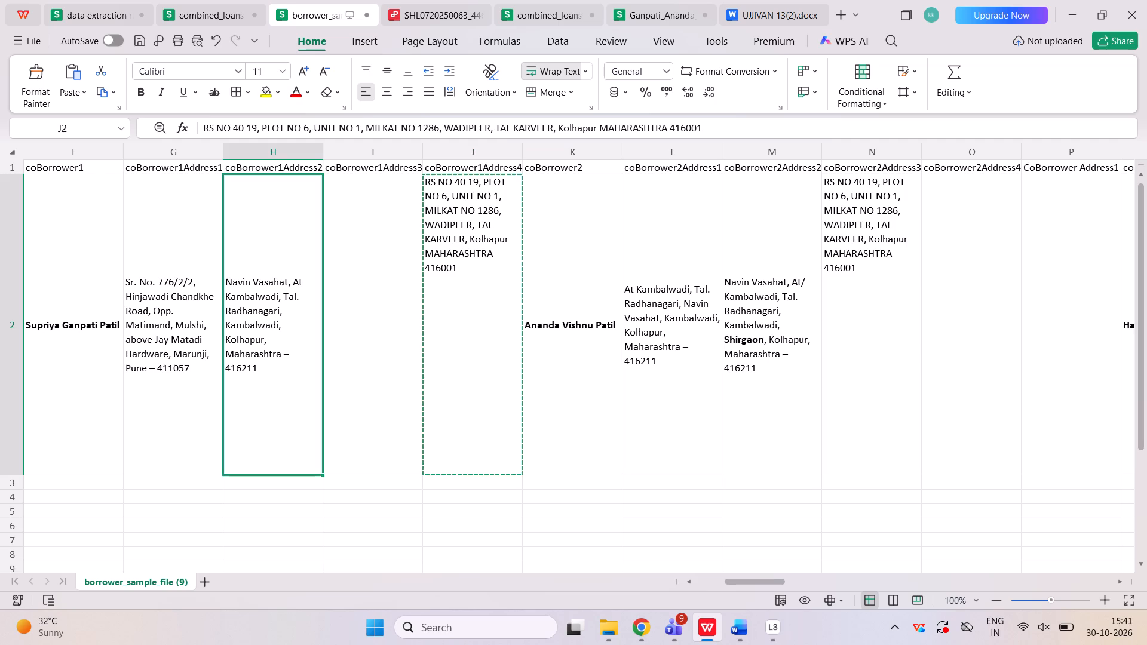
key("Right")
key("ctrl+v")
key("Right")
key("BackSpace")
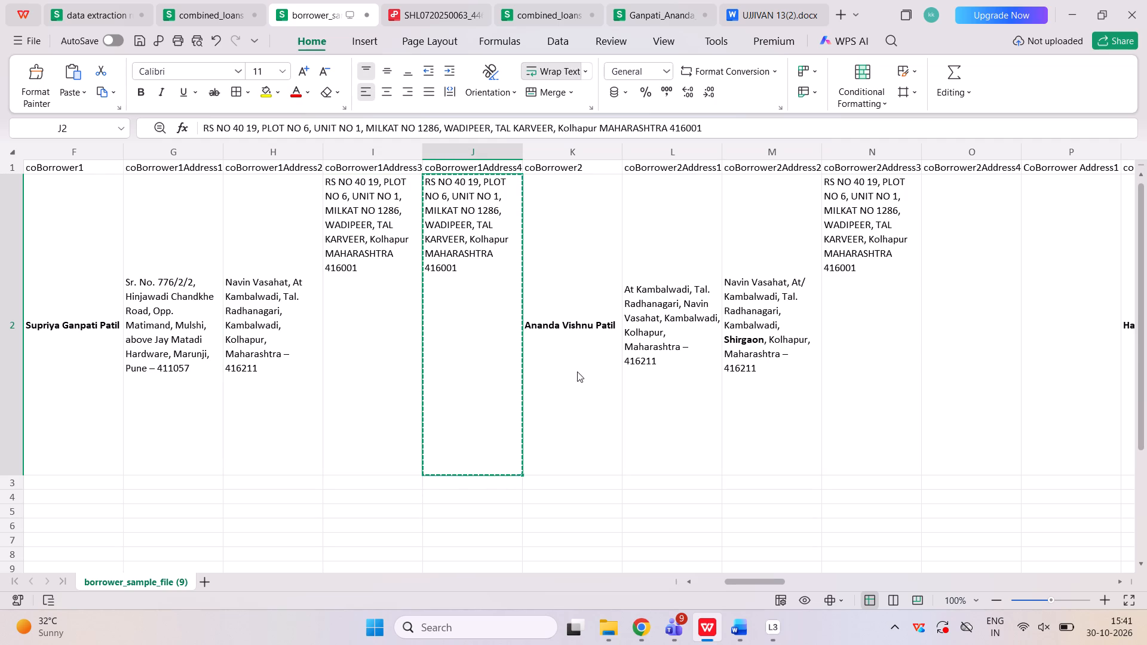
Check the row 2 names and addresses of co-borrowers 2, 3 and 4.
key("Right")
key("Right")
key("Right")
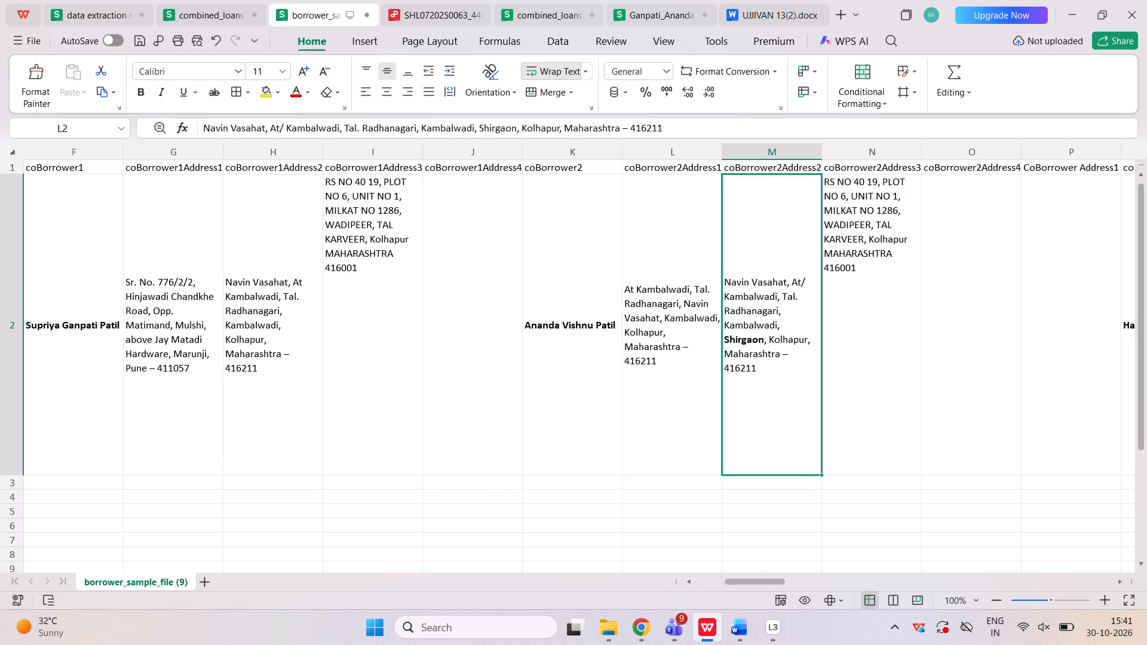
key("Right")
key("Right")
key("Right")
key("Right")
key("Right")
key("Right")
key("Right")
key("Right")
key("Right")
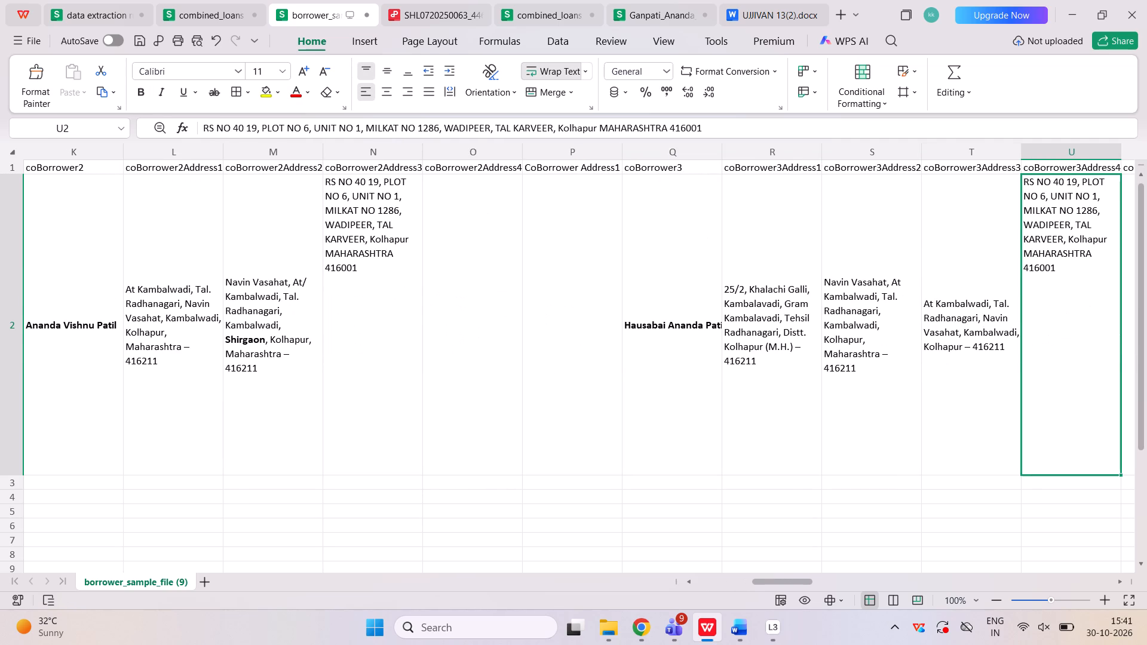
key("Left")
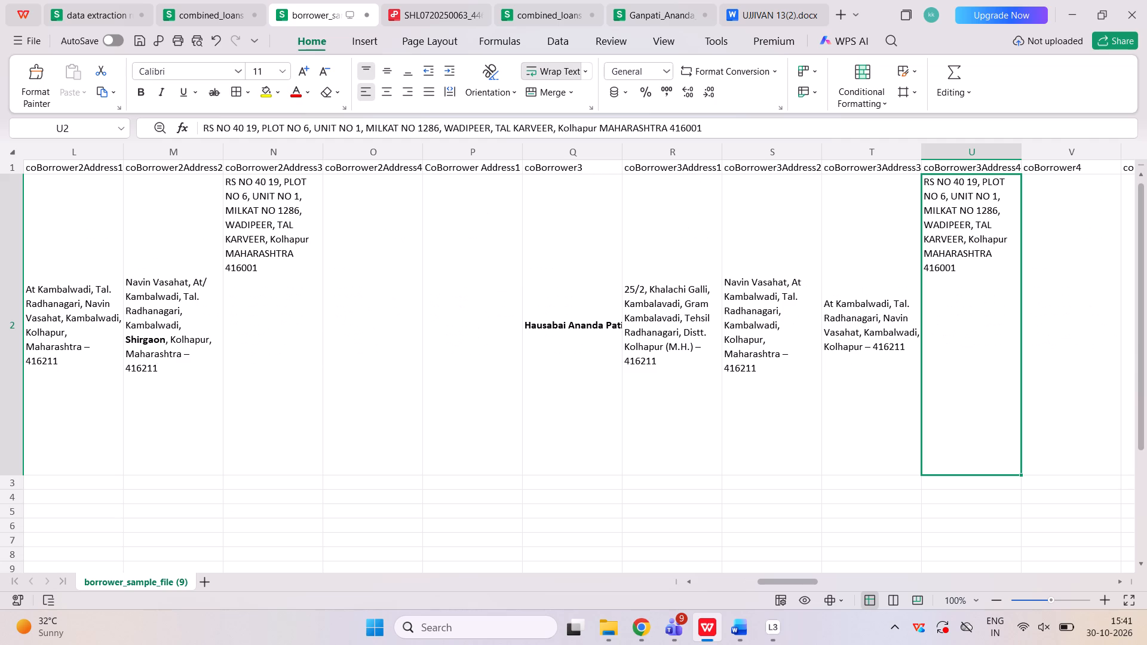
key("Right")
key("Right")
key("Right")
key("Right")
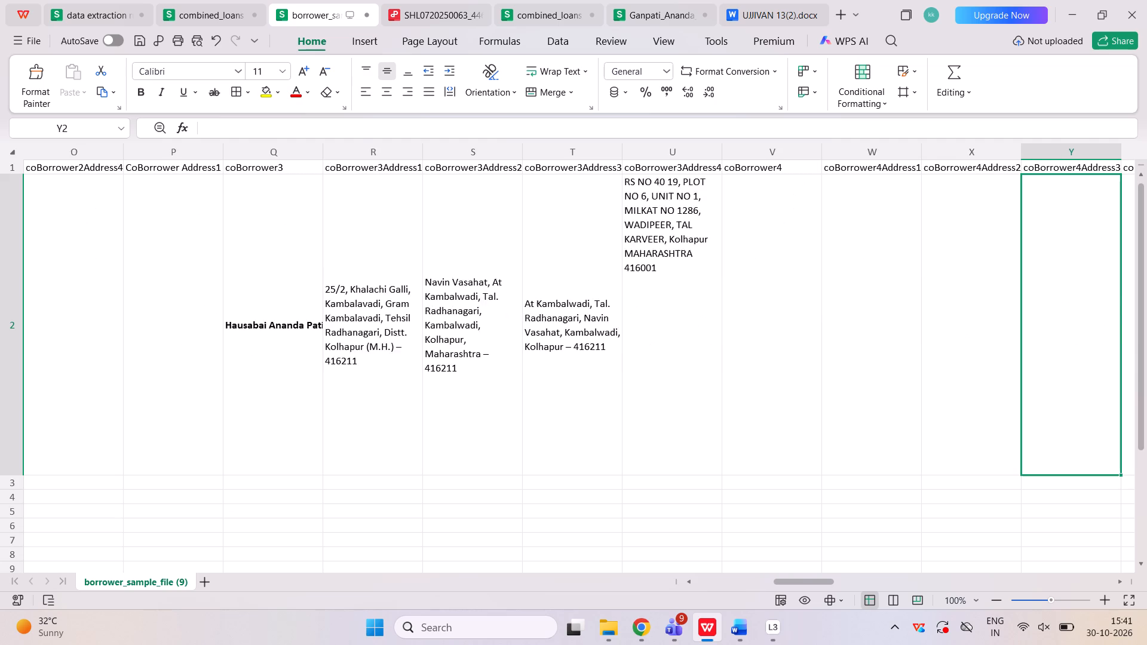
key("Right")
key("Right")
Check the row 2 names and addresses in the guarantor columns, from guarantor1 to guarantor4Address4.
key("Right")
key("Right")
key("Right")
key("Right")
key("Right")
key("Right")
key("Right")
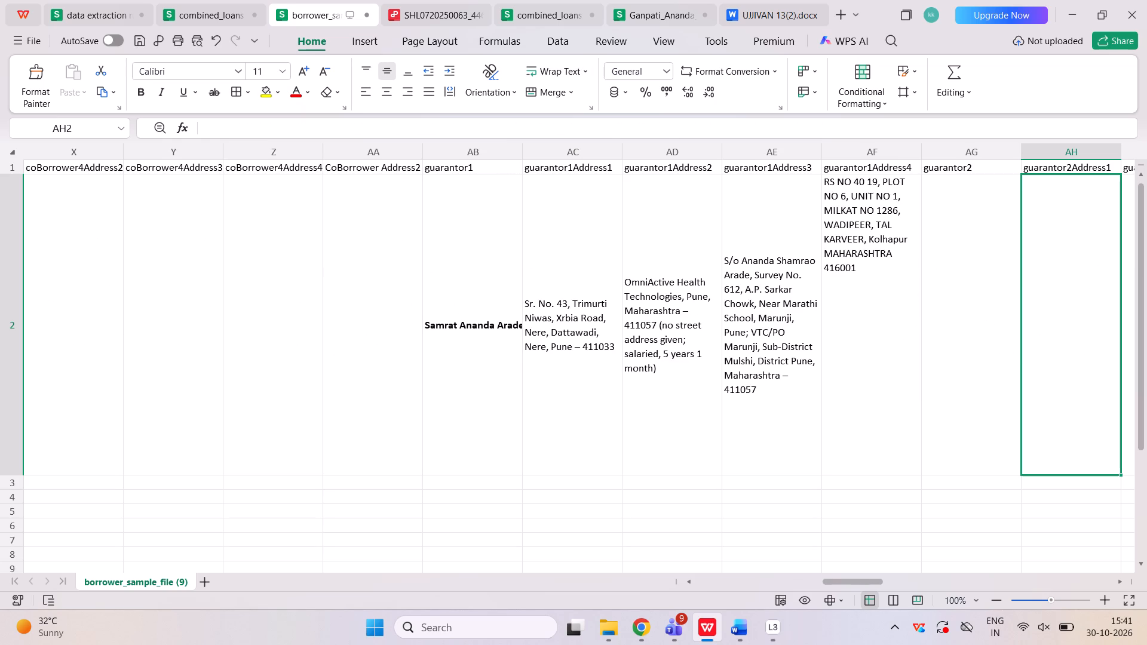
key("Left")
key("Right")
key("Right")
key("Right")
key("Right")
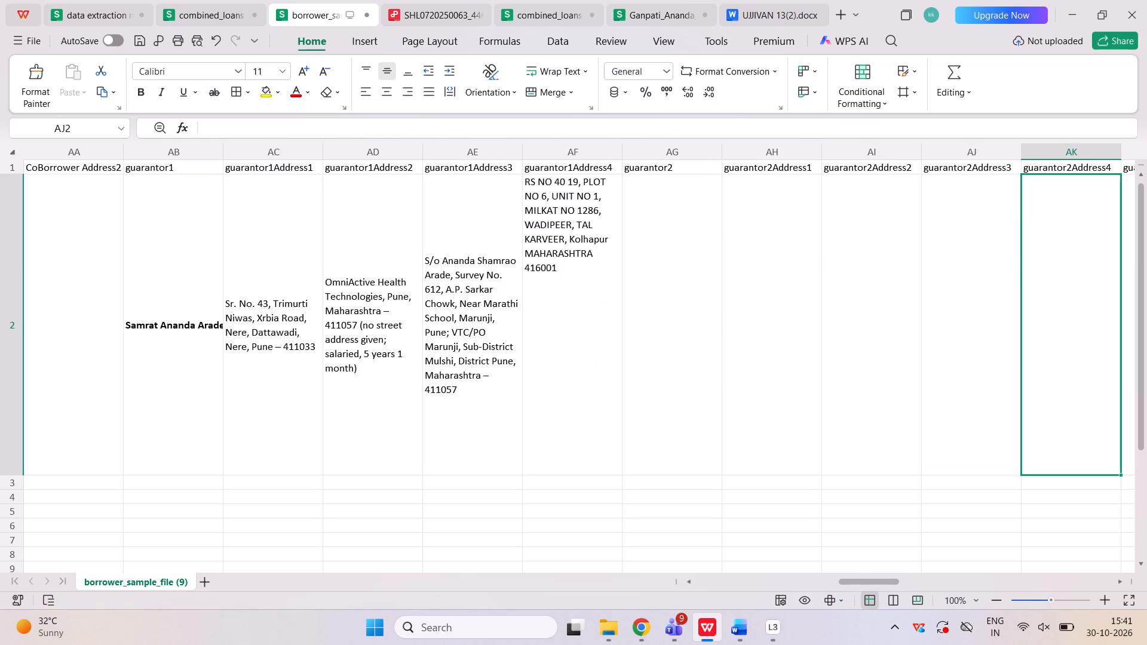
key("Right")
key("Right")
key("Right")
key("Right")
key("Right")
key("Right")
key("Right")
key("Right")
key("Right")
key("Right")
Check the row 2 loan details from Reference Number and Notice Date through NPA Date and Owner of the property.
key("Right")
key("Right")
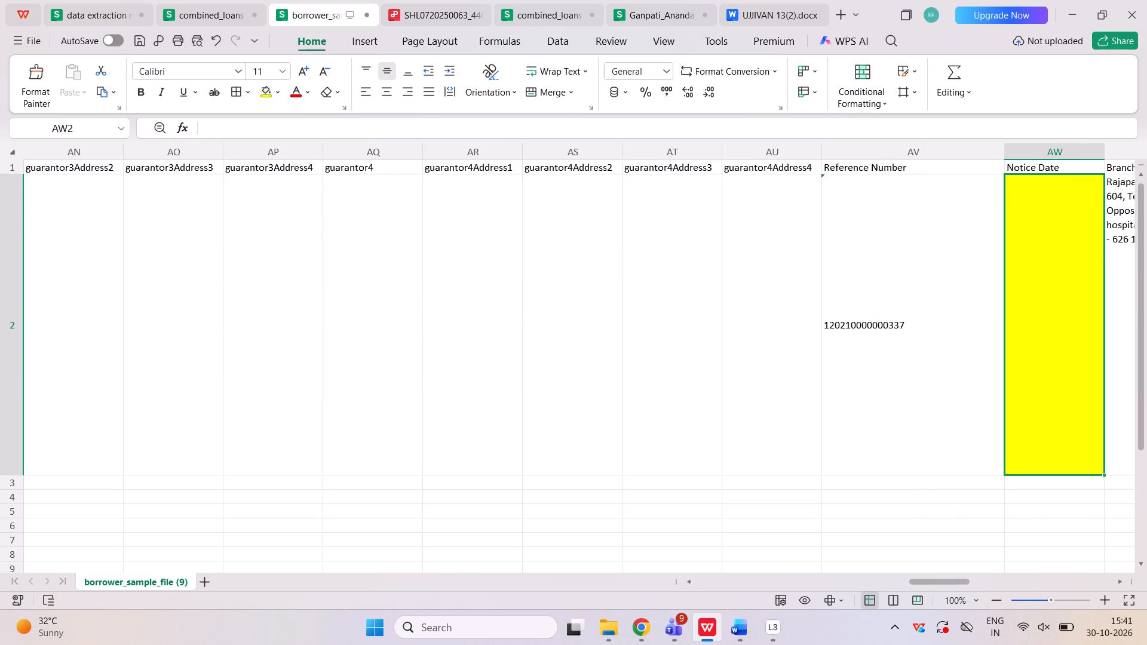
key("Right")
key("Right")
key("Right")
key("Left")
key("Left")
key("Left")
key("Left")
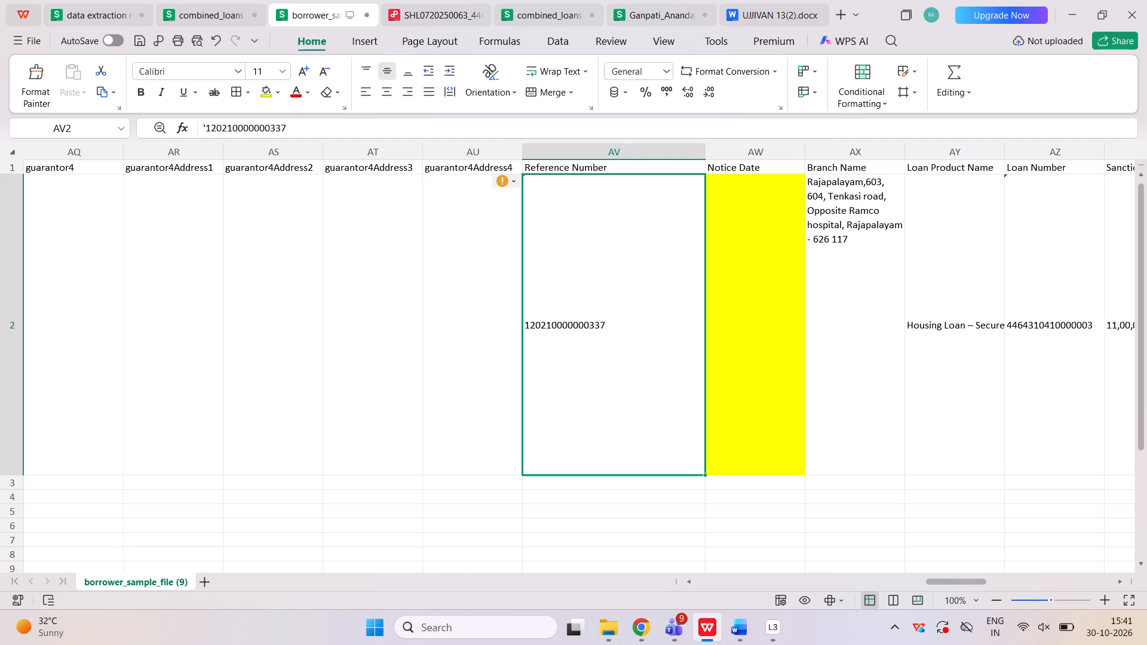
key("Right")
key("Right")
key("Right")
key("Right")
key("Right")
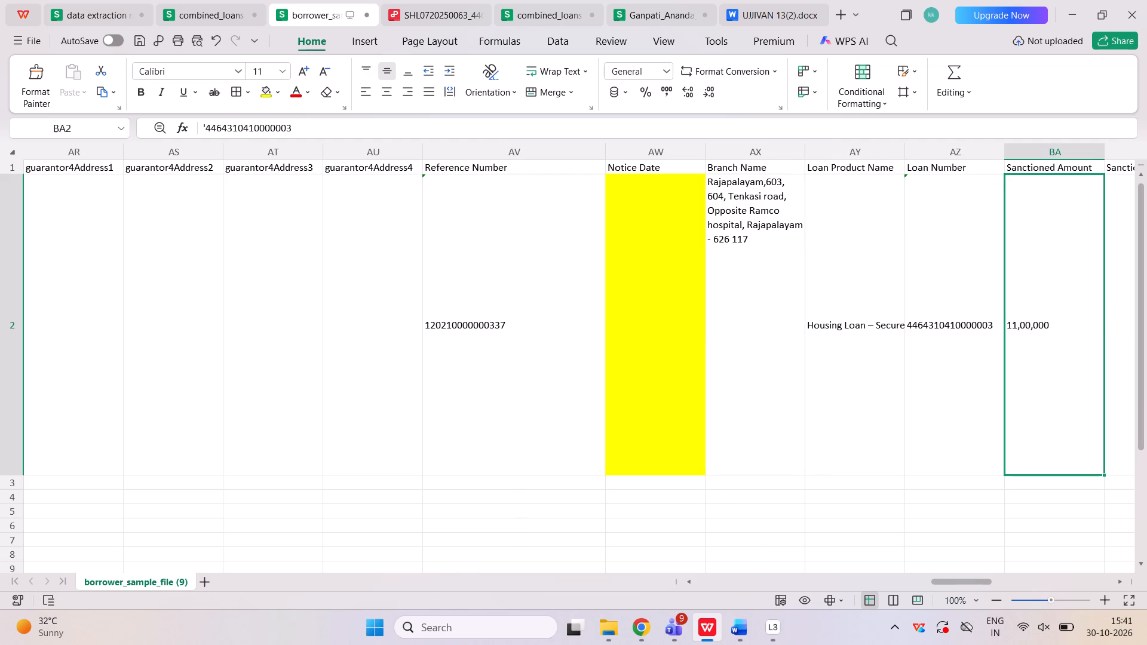
key("Right")
key("Right")
key("Right")
key("Right")
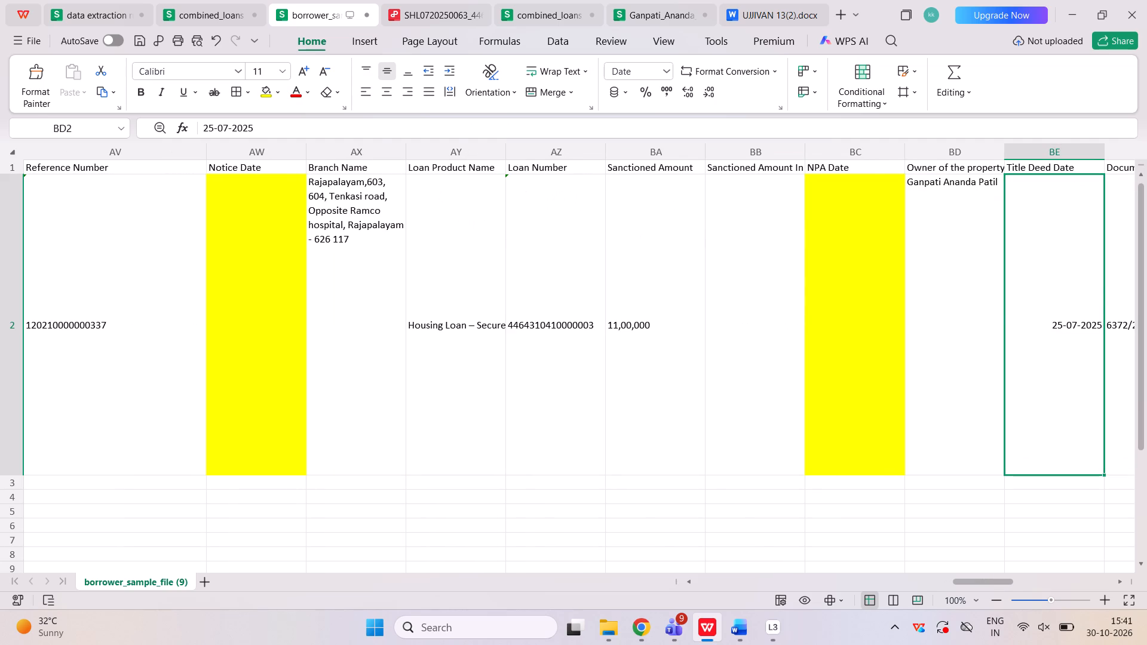
key("Left")
key("Left")
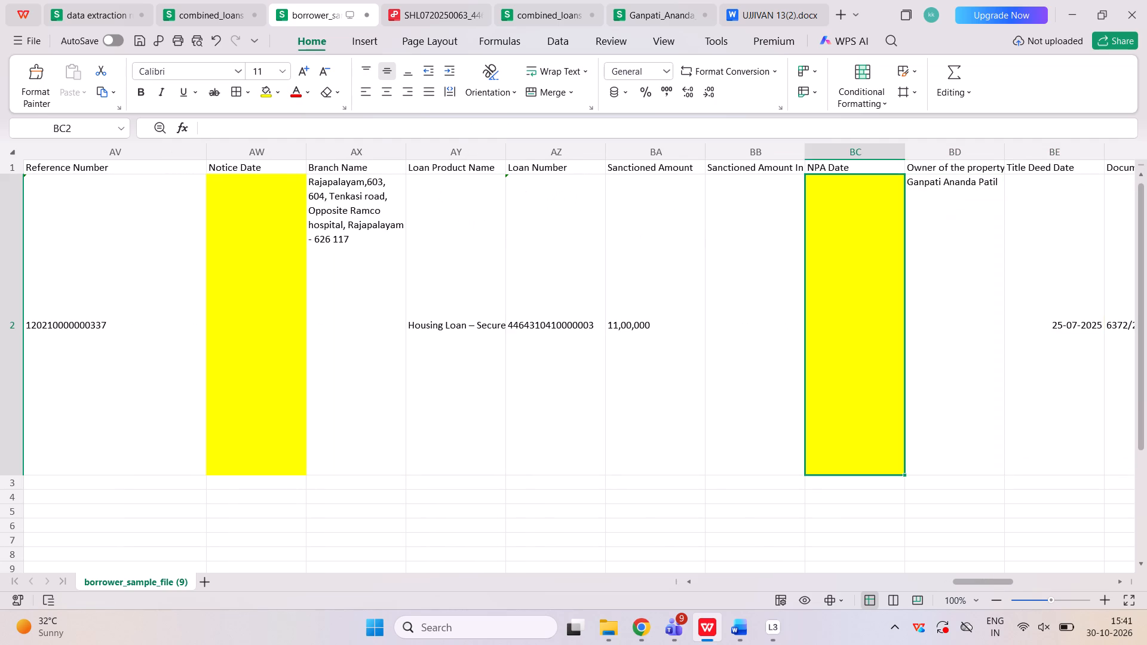
key("Left")
key("Right")
key("Right")
key("Right")
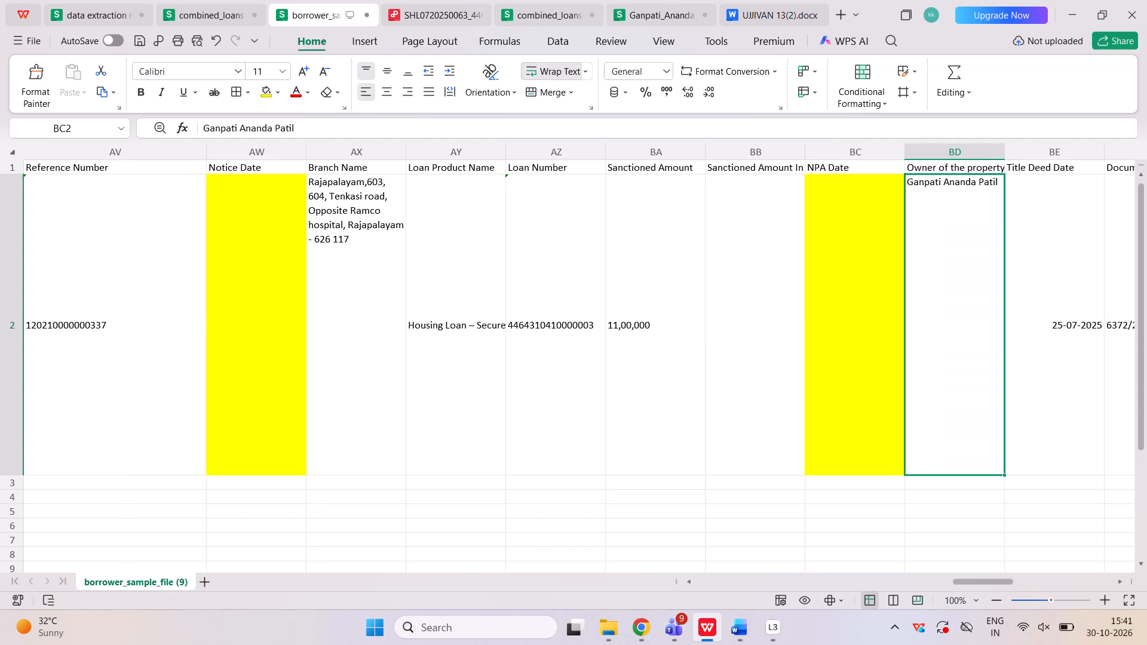
Check the row 2 title deed, registration, interest and outstanding amount columns through to the Property Address.
key("Right")
key("Right")
key("Right")
key("Right")
key("Right")
key("Right")
key("Right")
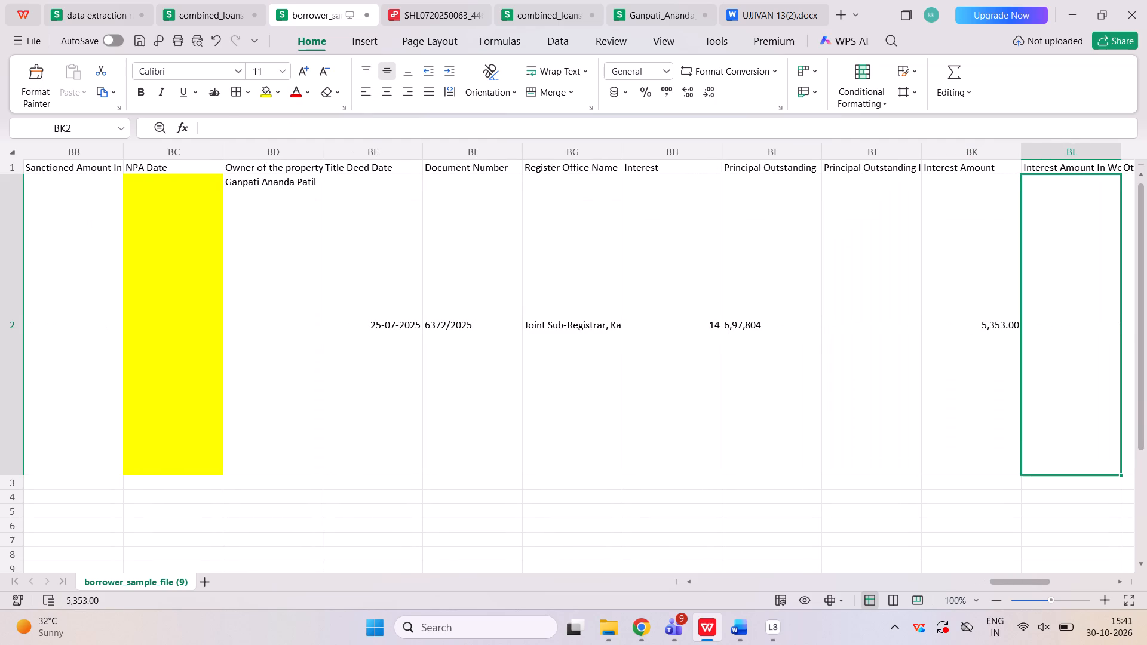
key("Right")
key("Right")
key("Right")
key("Right")
key("Right")
key("Right")
key("Right")
key("Right")
key("Left")
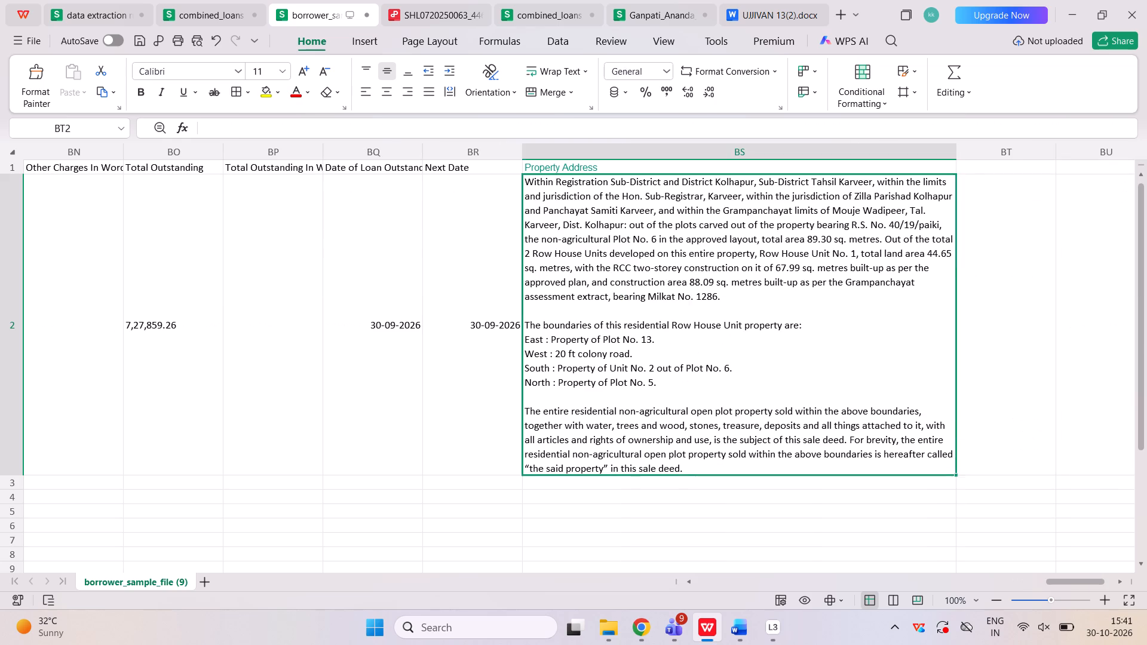
key("Left")
key("Left")
key("Left")
key("Left")
key("Left")
key("Left")
key("Left")
key("Left")
key("Right")
key("Right")
key("Right")
key("Right")
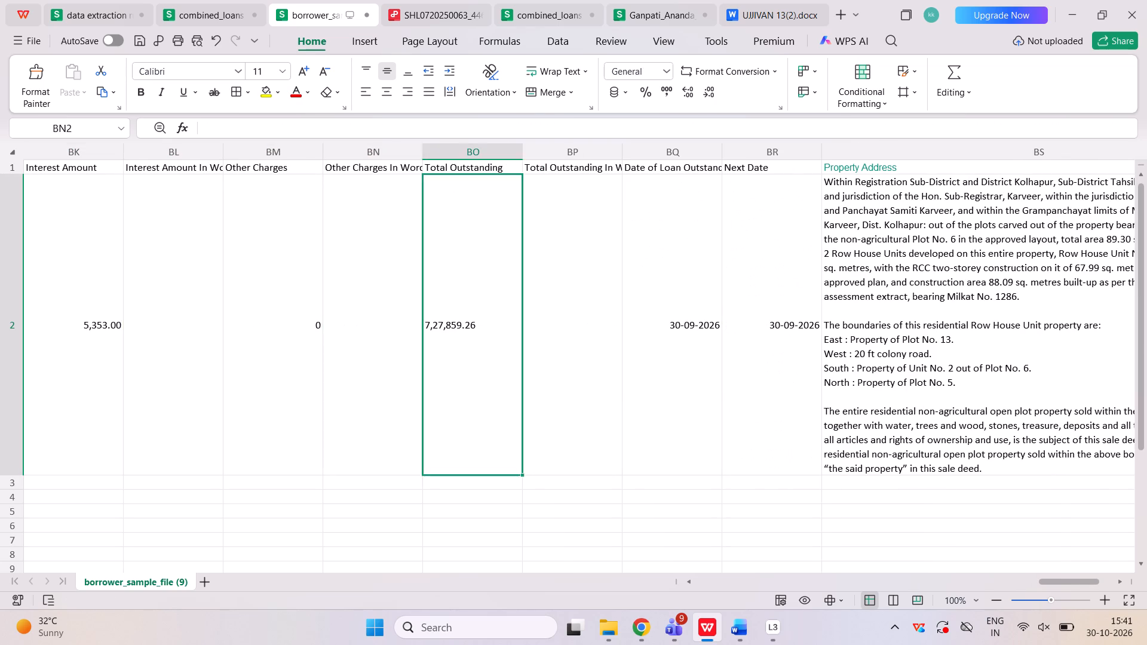
key("Right")
key("Right")
key("Right")
key("Left")
key("Left")
key("Left")
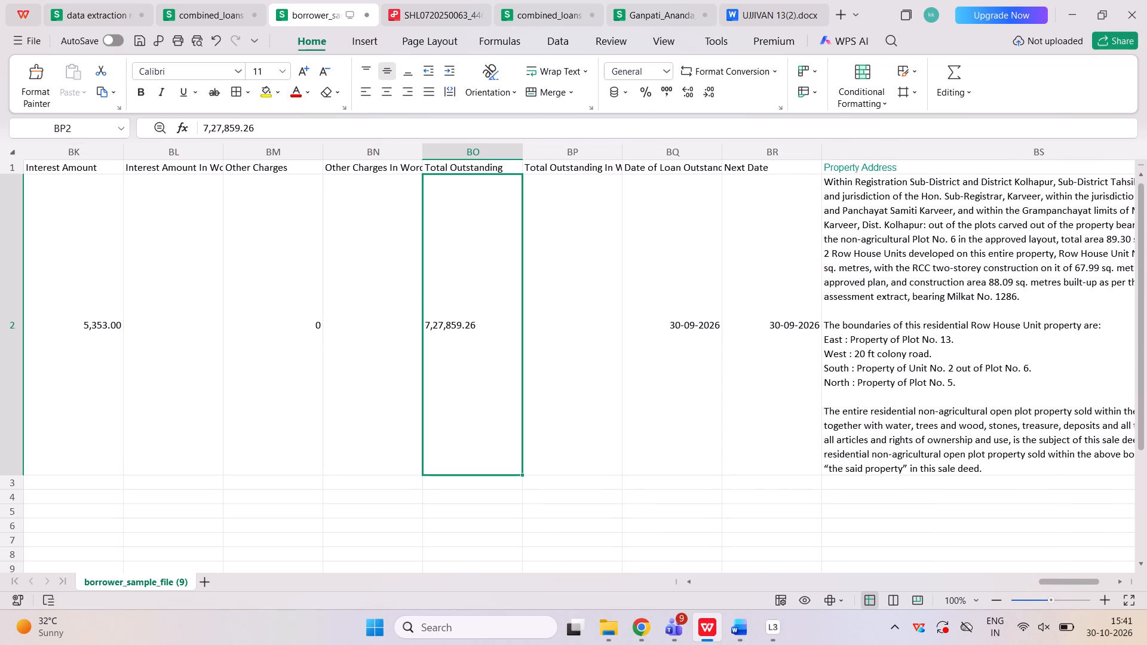
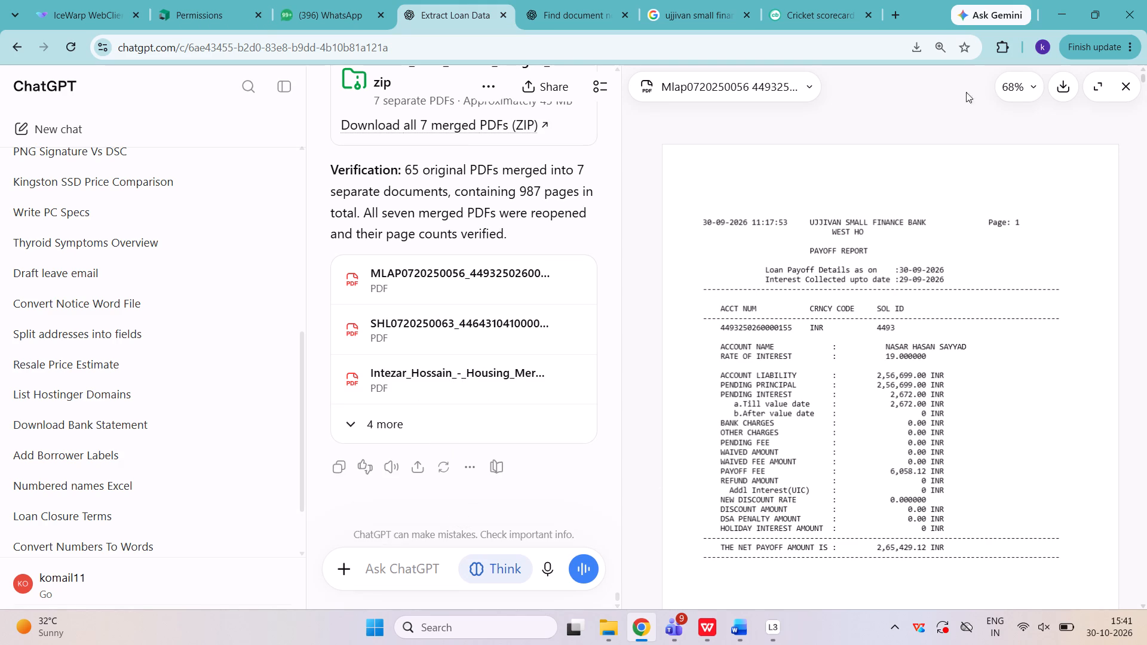
left_click(1127, 88)
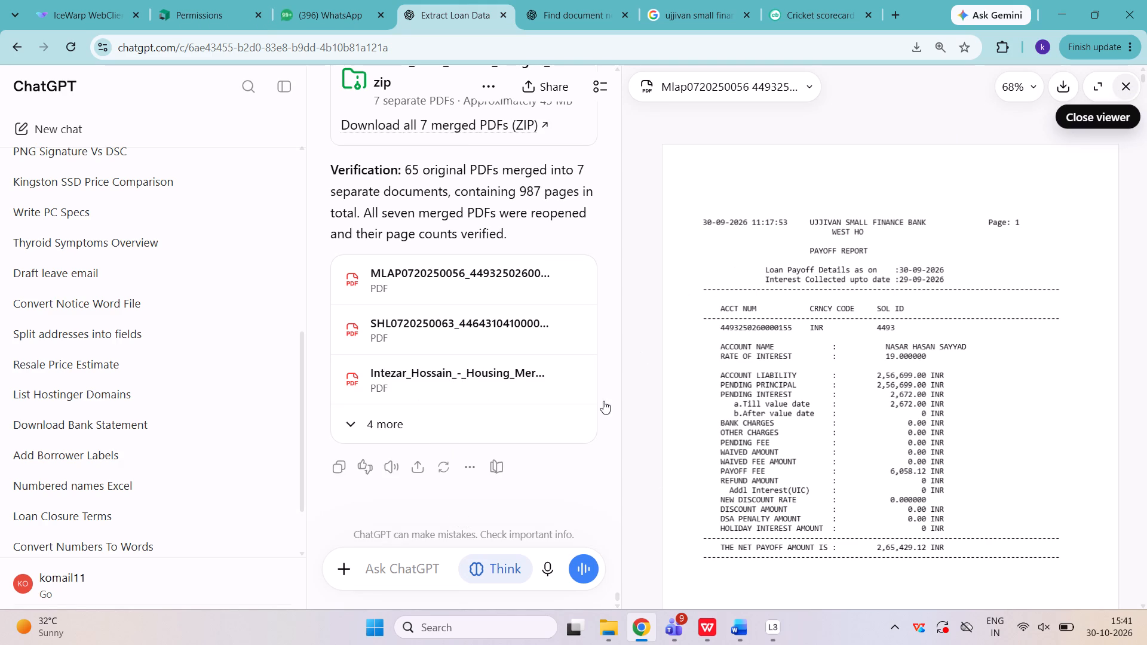
left_click(494, 567)
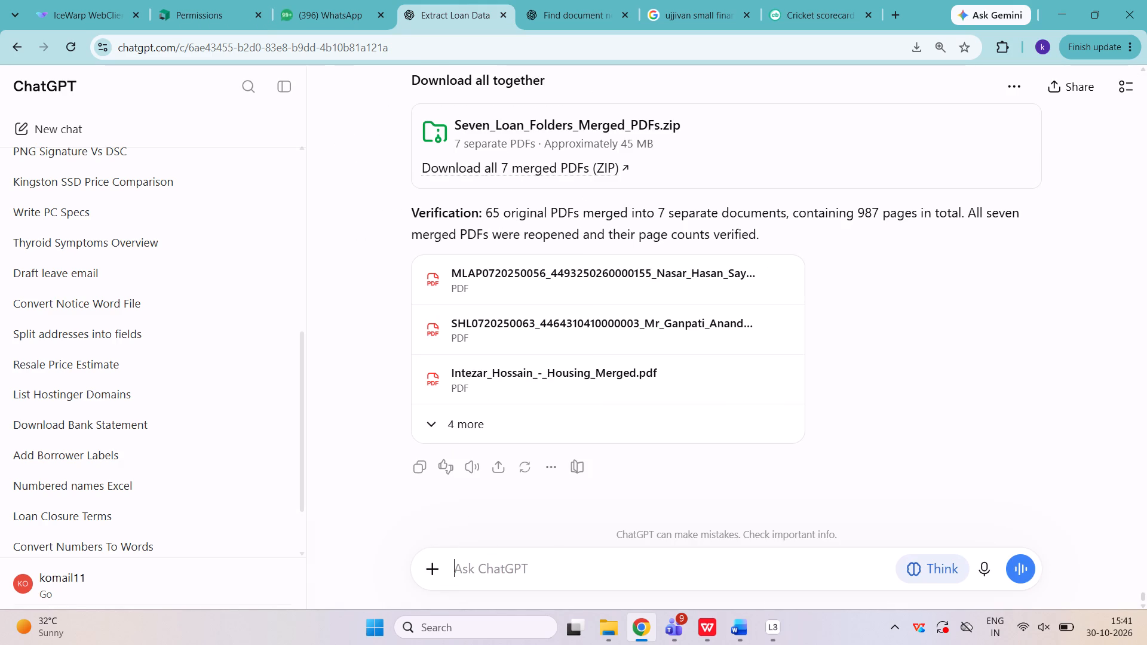
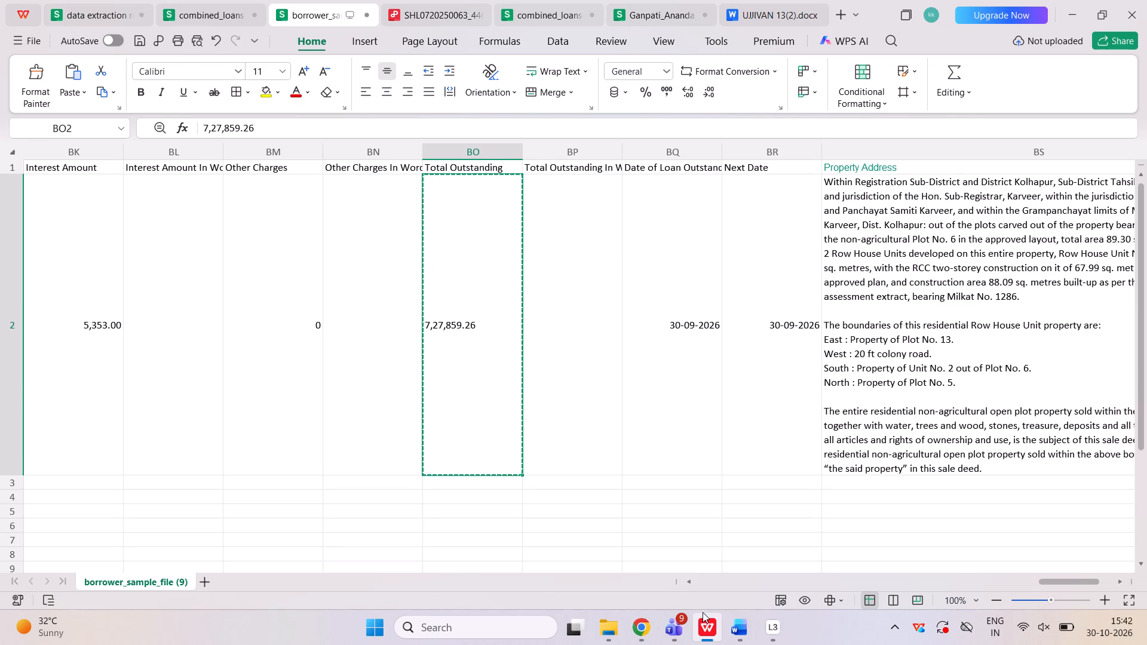
Switch to the borrower spreadsheet in WPS Office and review row 2 from Total Outstanding back to NPA Date.
key("alt+Tab")
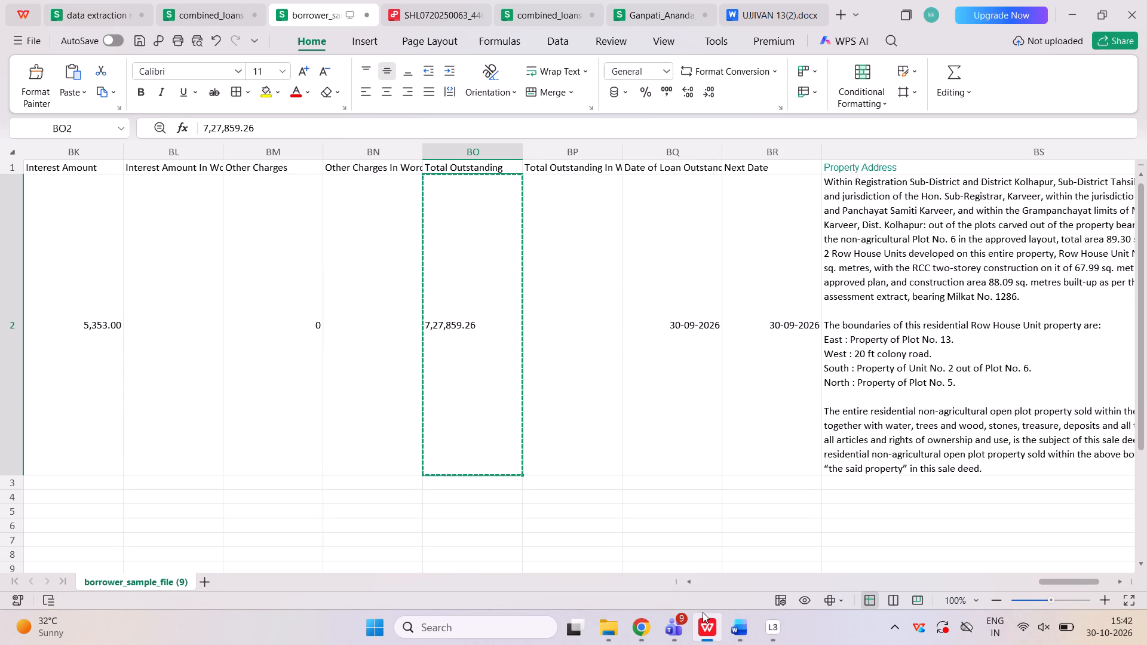
key("Right")
key("Left")
key("Left")
key("Left")
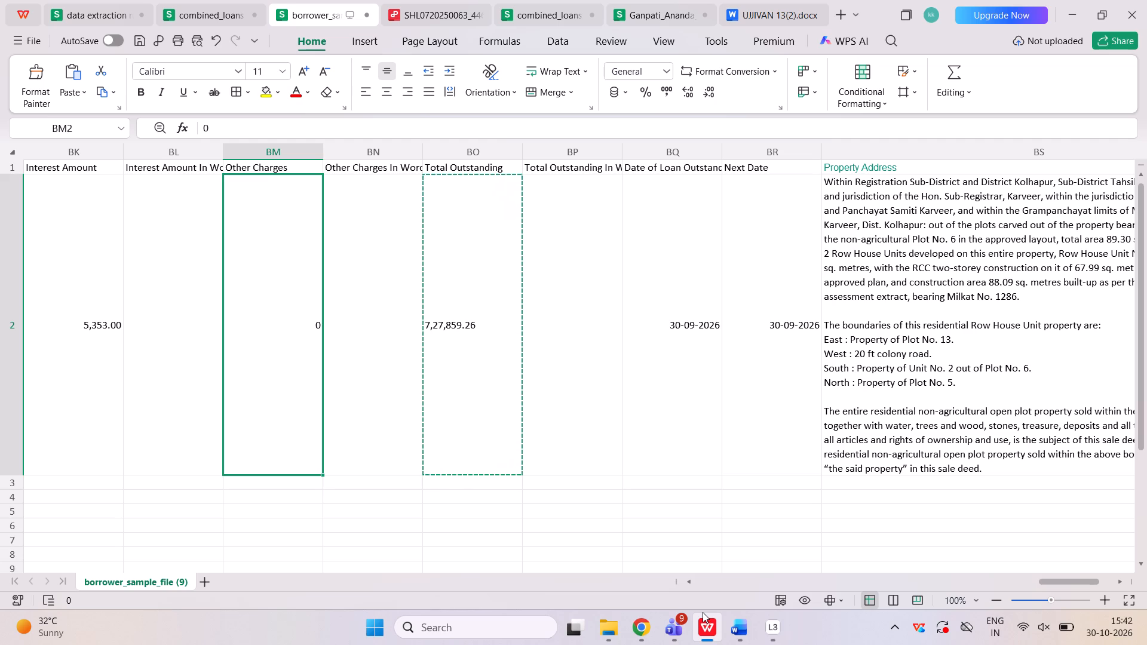
key("Left")
key("Left")
key("Left")
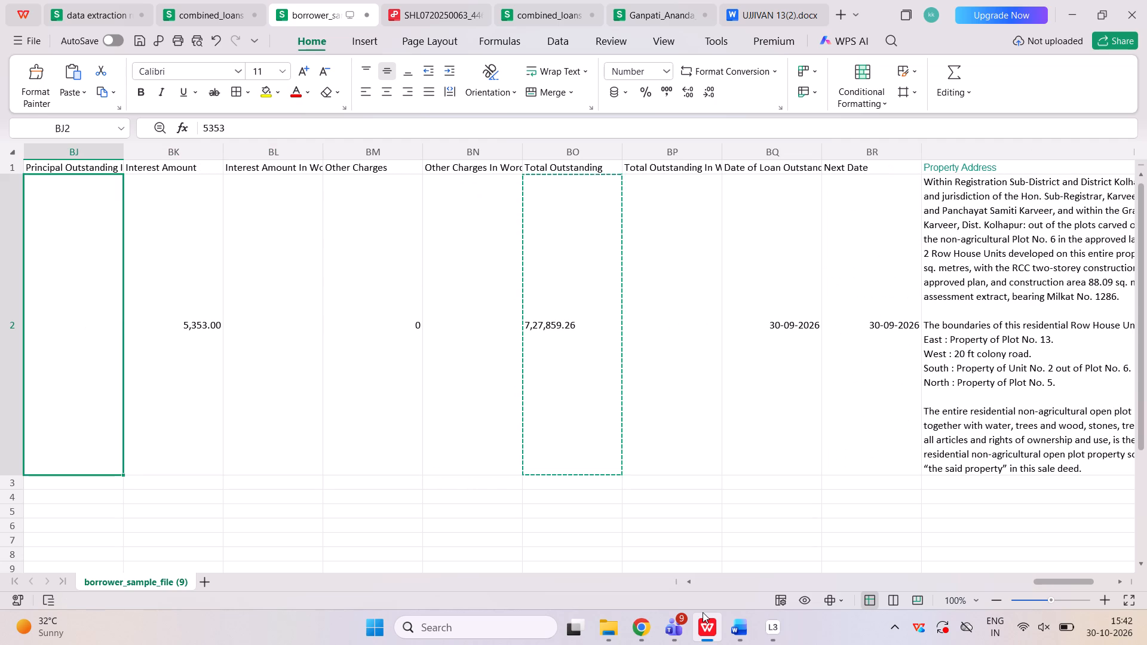
key("Left")
key("Left")
key("Left")
key("Left")
key("Left")
key("Left")
key("Left")
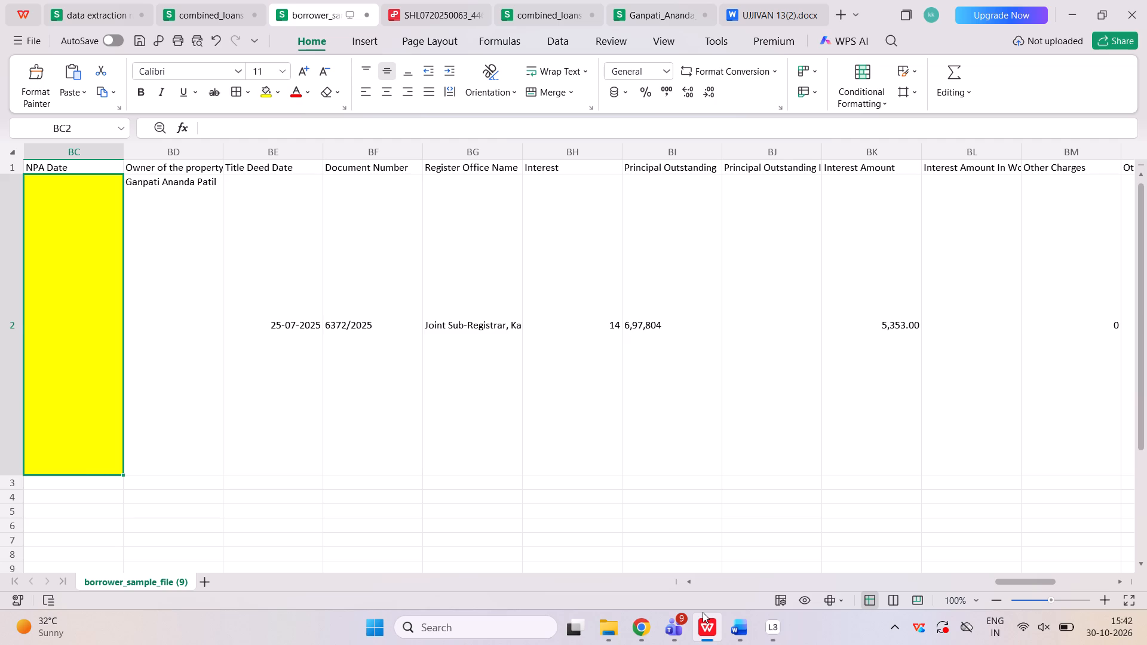
Review row 2 from the borrower name through the co-borrower, guarantor and branch fields, ending at Reference Number.
key("ctrl+Left")
key("ctrl+Left")
key("ctrl+Left")
key("ctrl+Left")
key("ctrl+Left")
key("ctrl+Left")
key("ctrl+Left")
key("ctrl+Left")
key("ctrl+Left")
key("ctrl+Left")
key("ctrl+Left")
key("ctrl+Left")
key("ctrl+Left")
key("ctrl+Left")
key("ctrl+Left")
key("ctrl+Left")
key("ctrl+Left")
key("ctrl+Left")
key("ctrl+Left")
key("ctrl+Left")
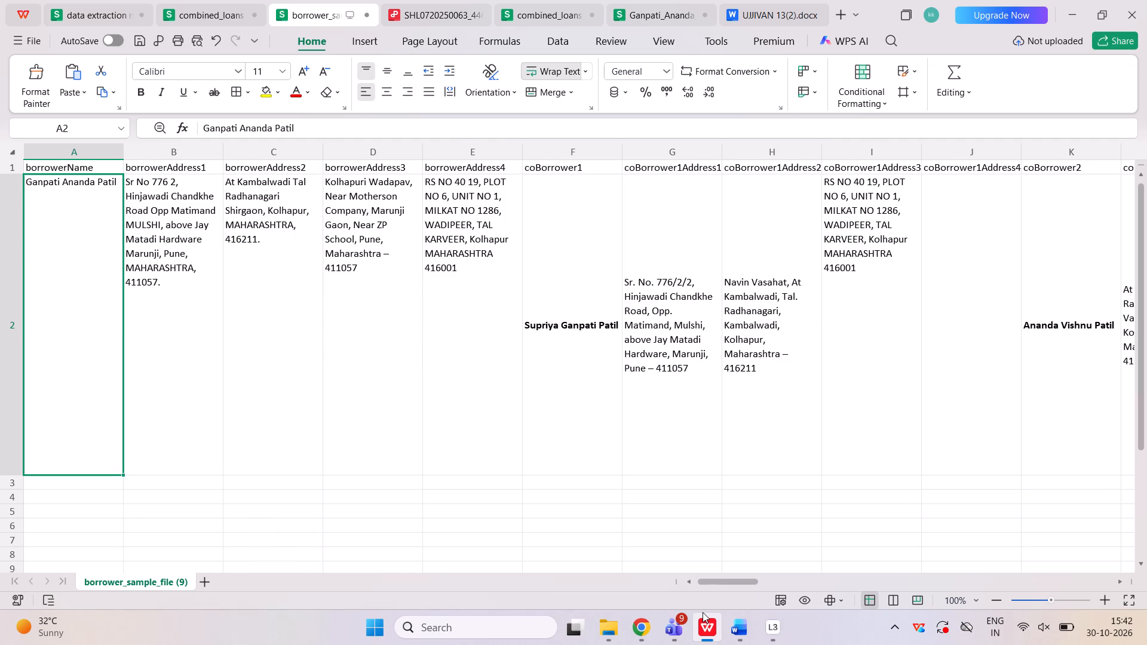
key("Right")
key("Right")
key("Right")
key("Right")
key("Right")
key("Right")
key("Right")
key("Right")
key("Right")
key("Right")
key("Right")
key("Right")
key("Right")
key("Right")
key("Right")
key("Right")
key("Right")
key("Right")
key("Right")
key("Right")
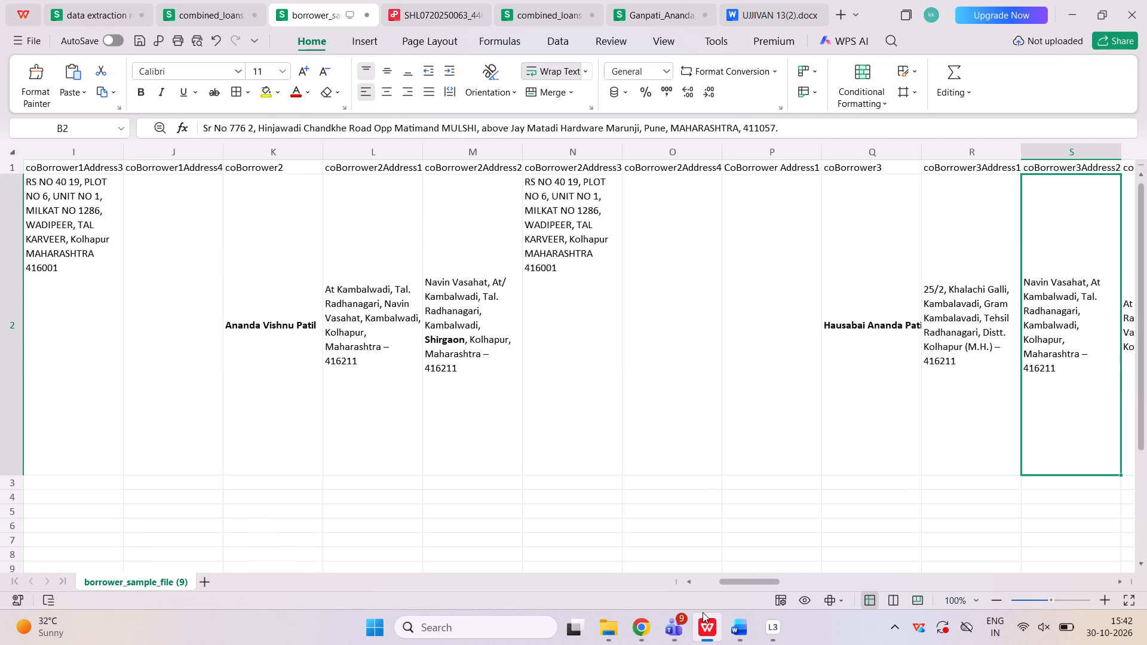
key("Right")
key("Left")
key("Right")
key("Right")
key("Right")
key("Right")
key("Right")
key("Right")
key("Right")
key("Right")
key("Right")
key("Right")
key("Right")
key("Right")
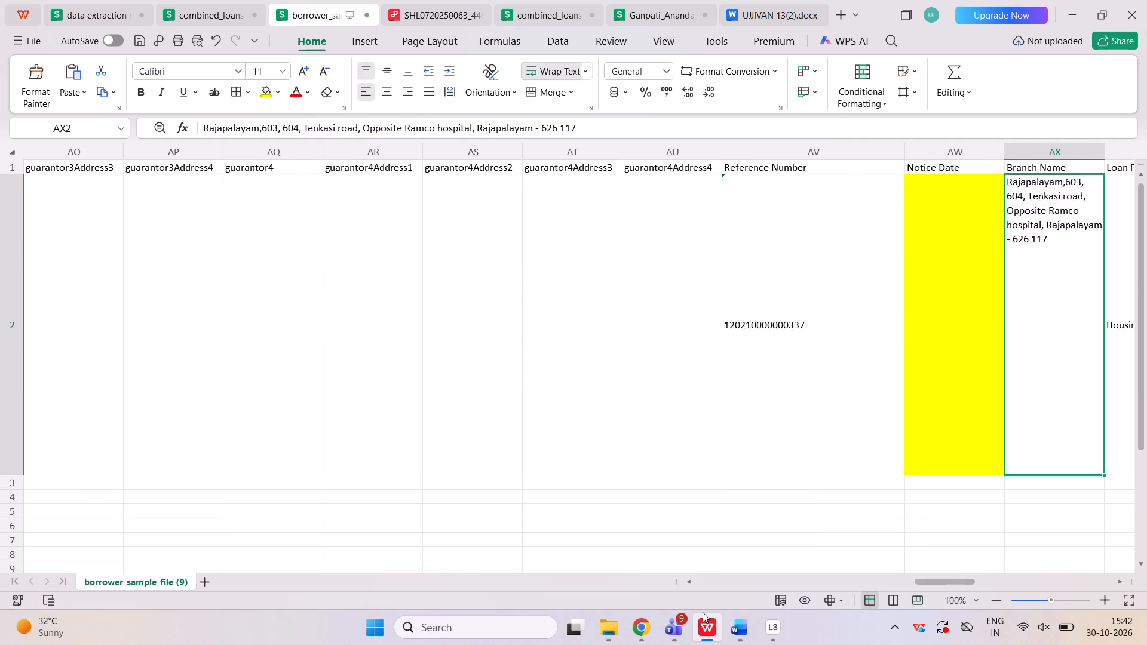
key("Right")
key("Left")
key("Left")
key("Left")
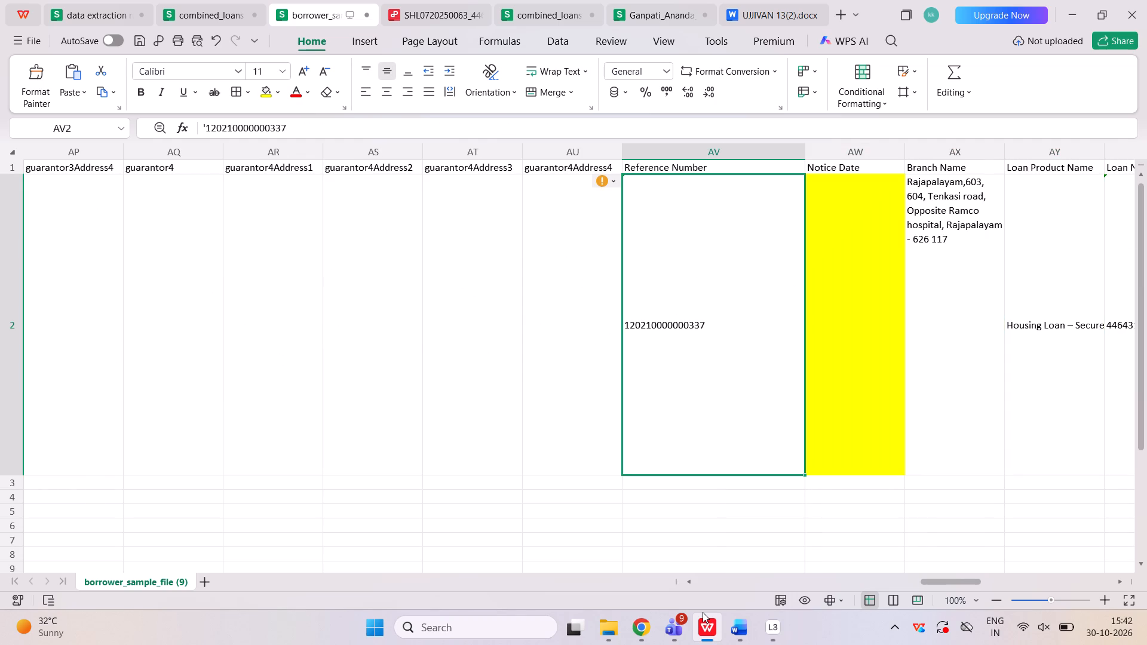
In row 2's Reference Number, replace the leading apostrophe with the prefix UJJ/_/SAR/.
double_click(735, 342)
key("ctrl+Left")
key("ctrl+Left")
key("Right")
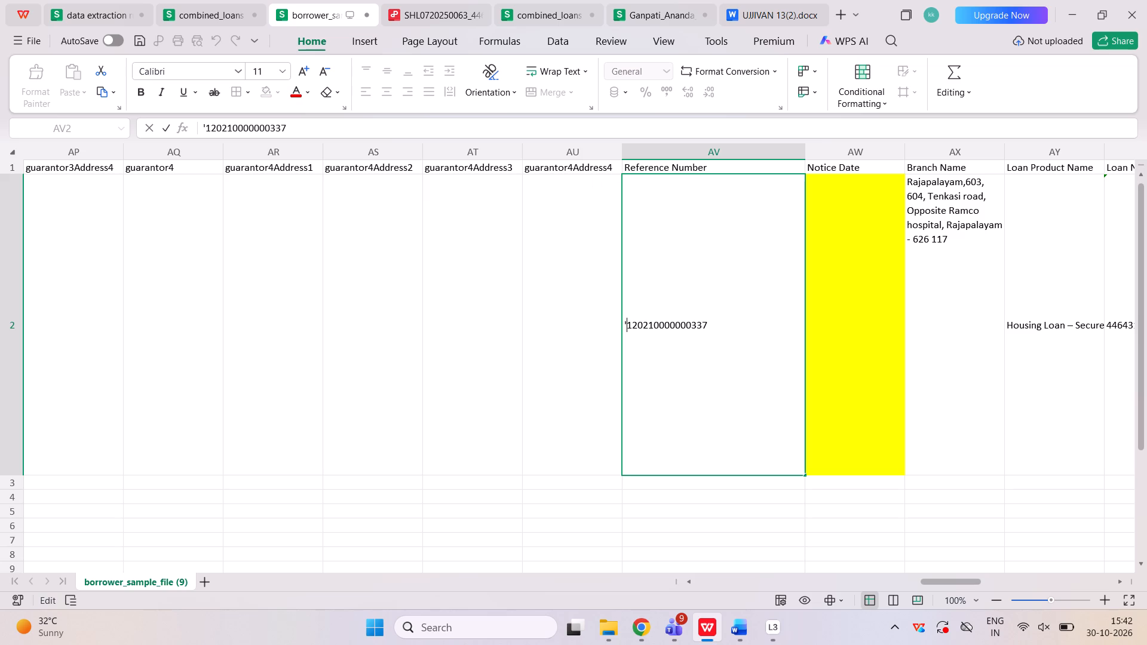
key("BackSpace")
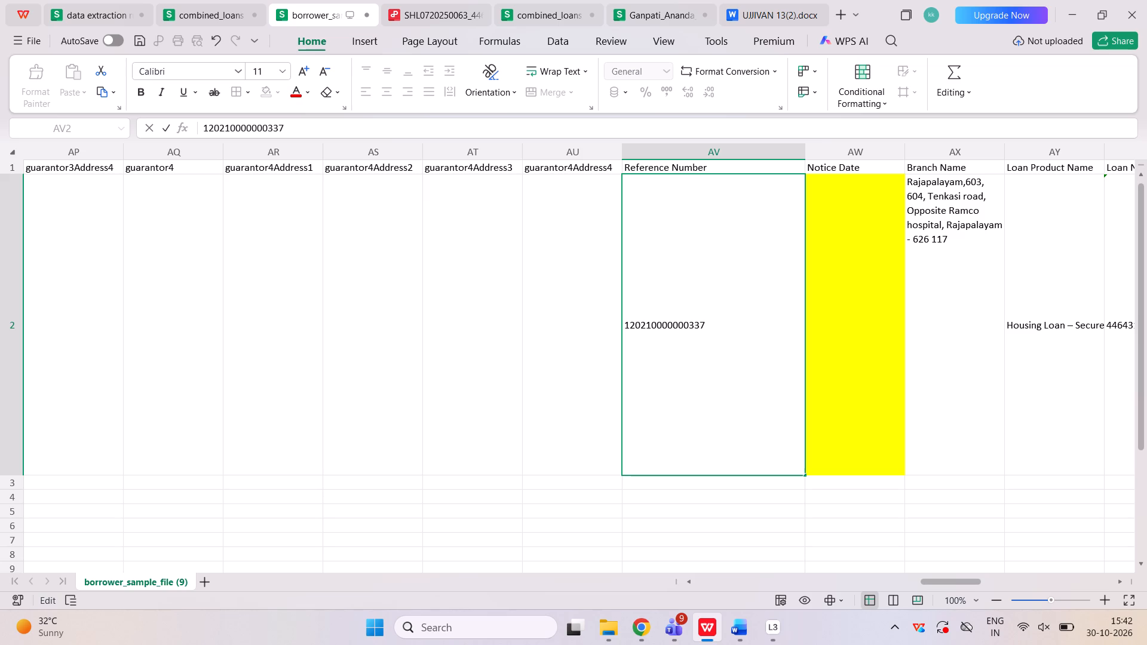
key("shift+u")
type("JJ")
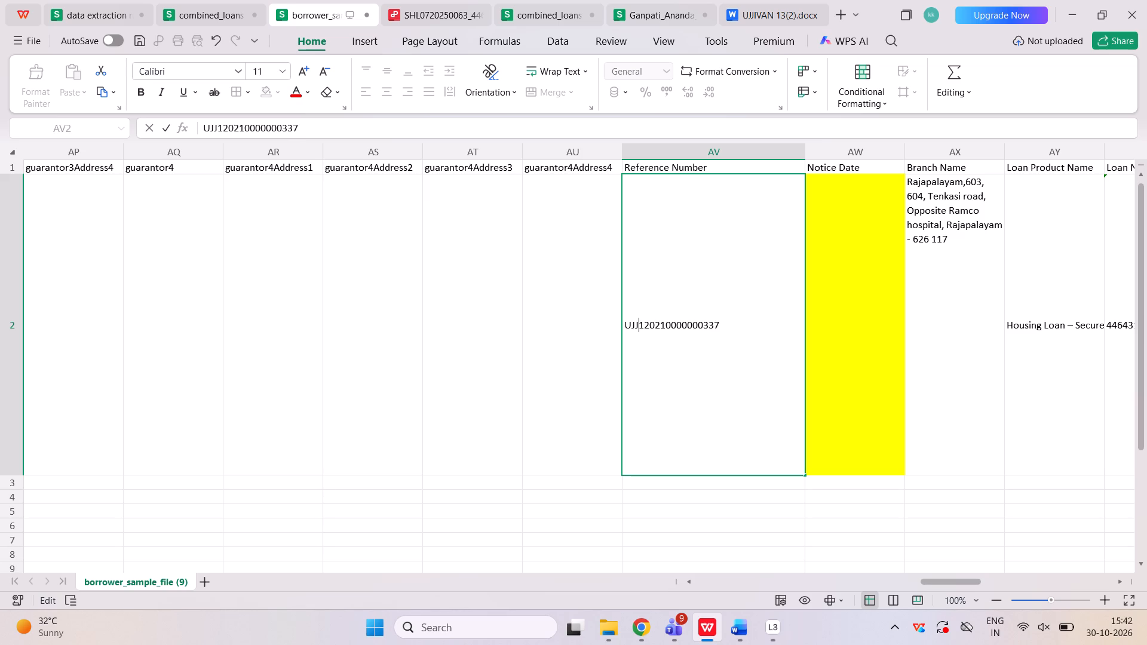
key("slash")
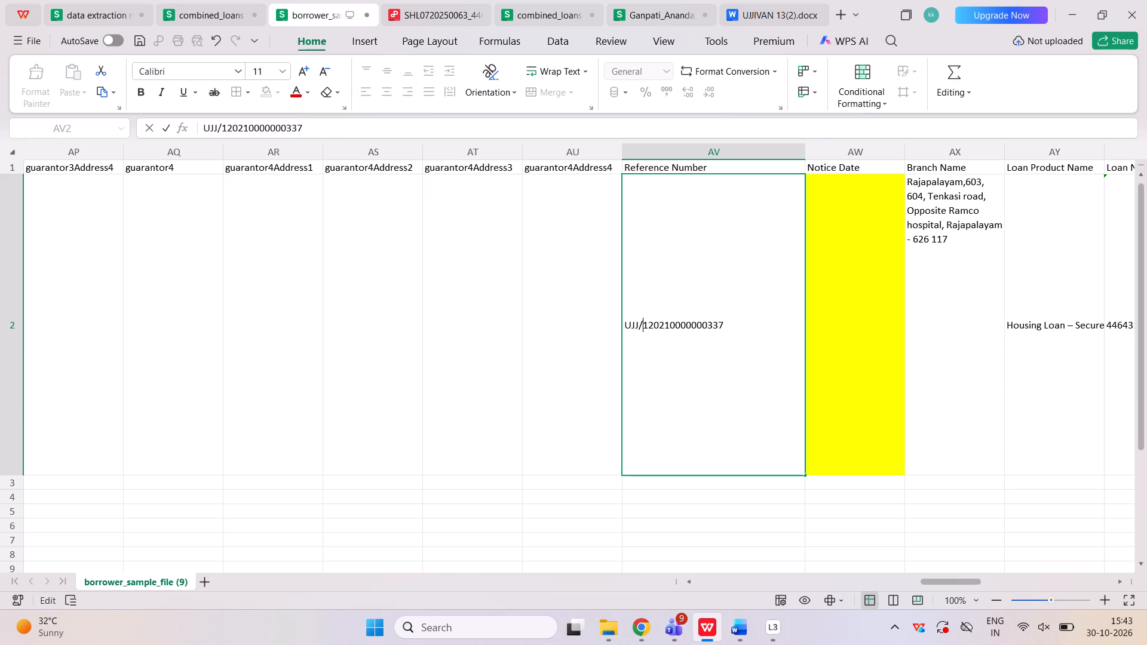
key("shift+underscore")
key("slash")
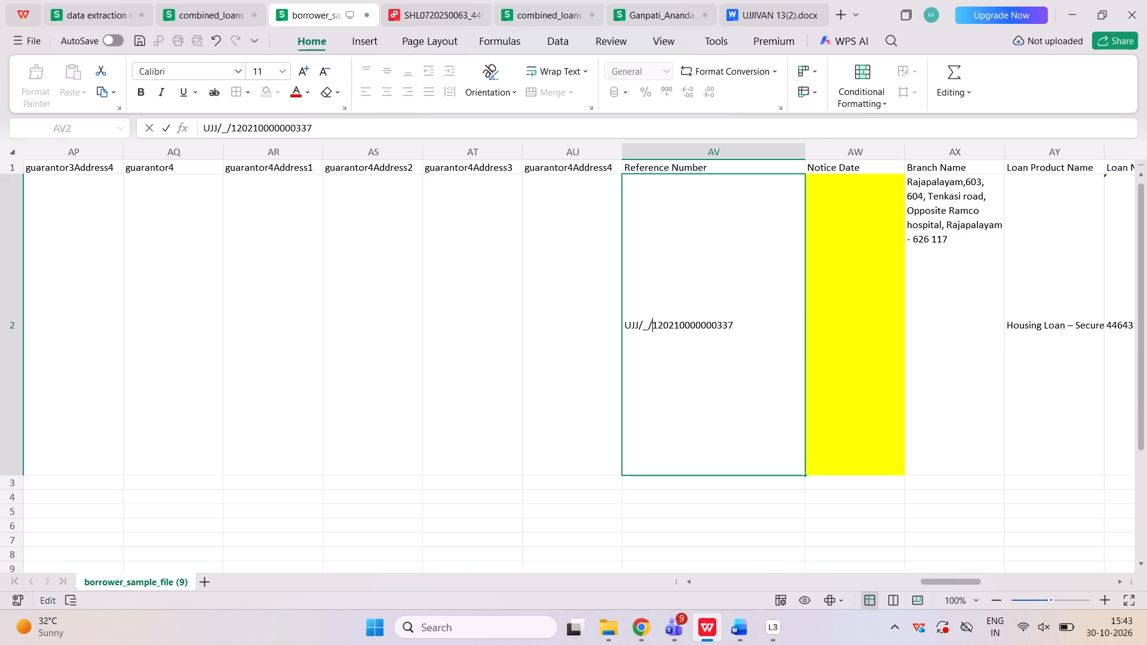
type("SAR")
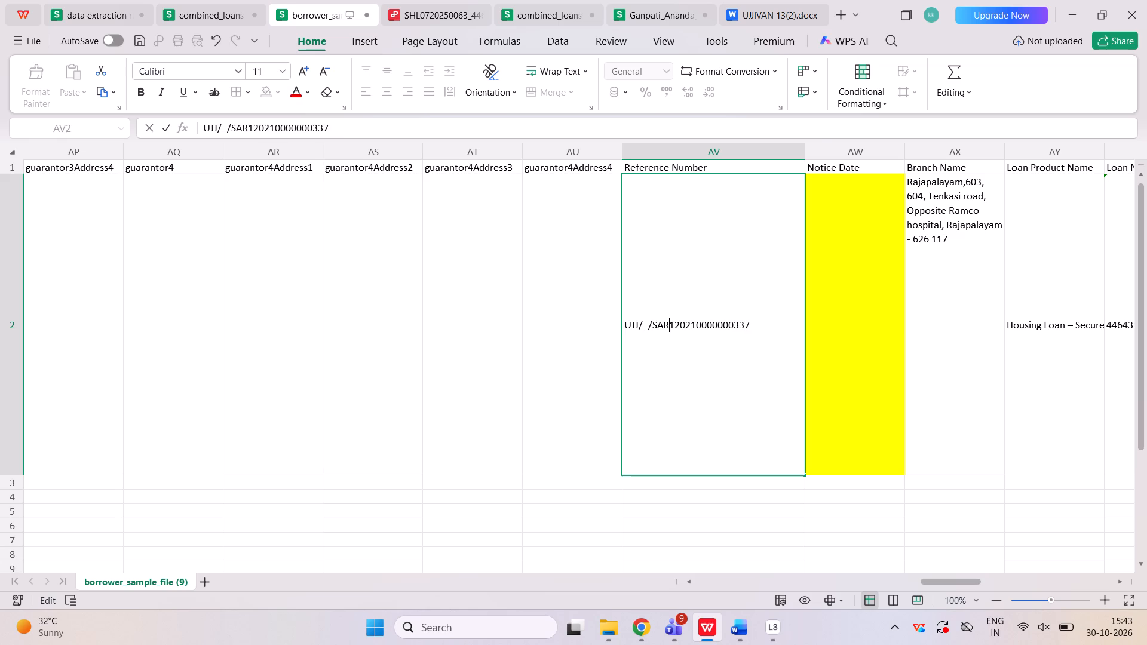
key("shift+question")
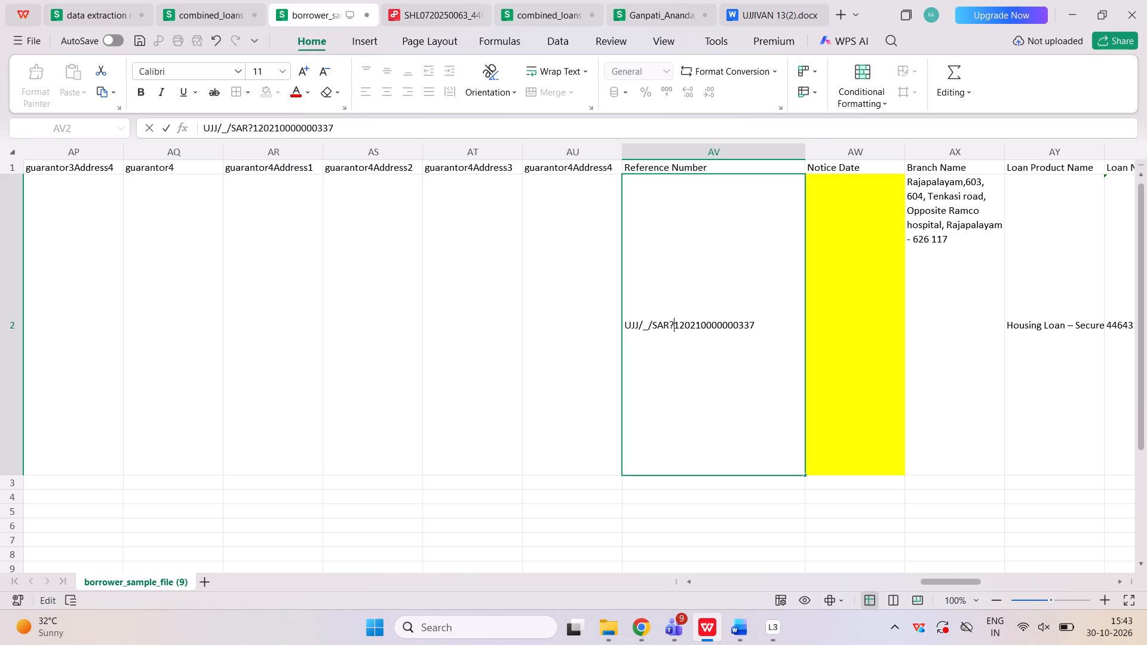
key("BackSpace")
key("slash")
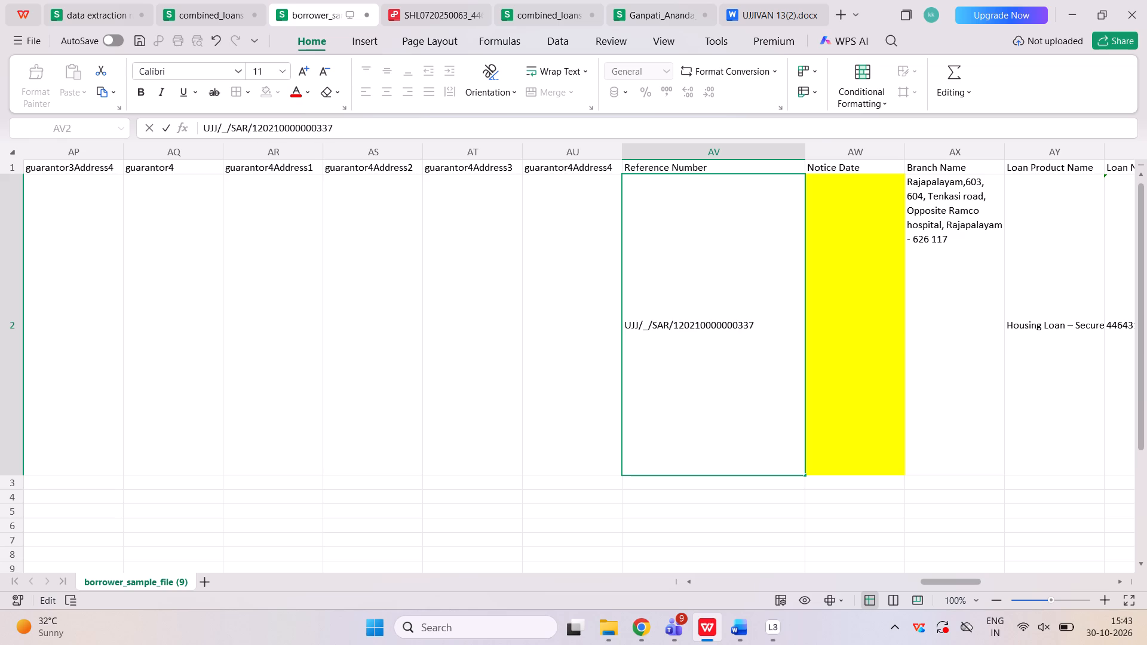
Append /2025-26 to the end of row 2's Reference Number and commit the entry.
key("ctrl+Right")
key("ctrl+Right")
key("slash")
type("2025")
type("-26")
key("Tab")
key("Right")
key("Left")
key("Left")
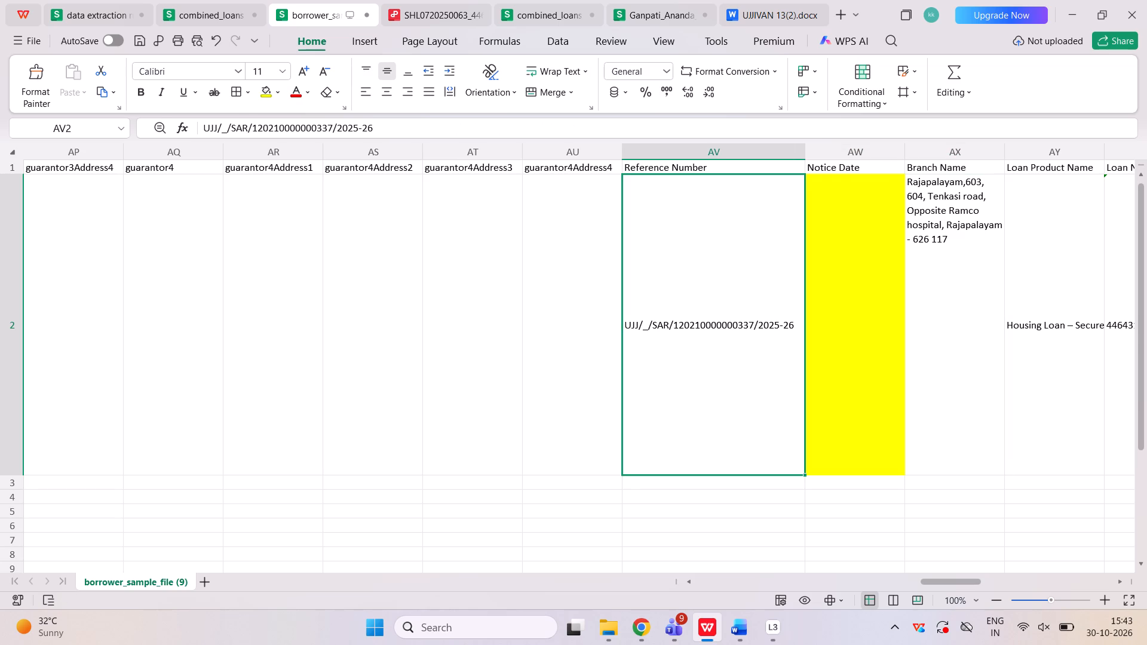
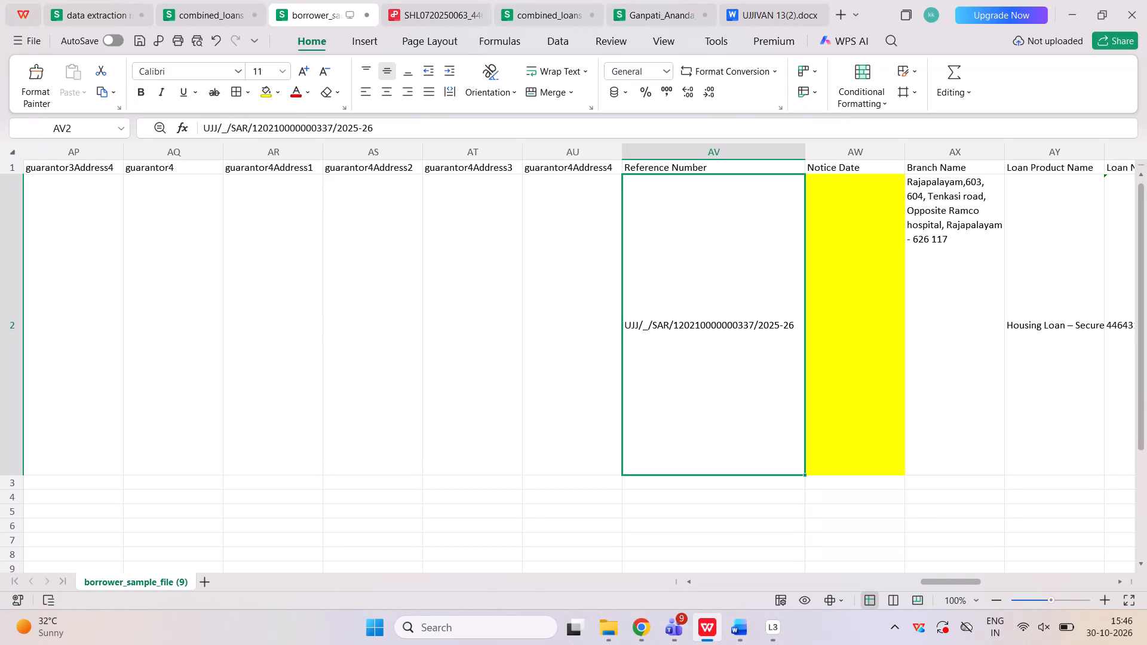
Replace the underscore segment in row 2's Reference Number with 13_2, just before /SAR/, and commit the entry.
left_click(649, 327)
double_click(648, 329)
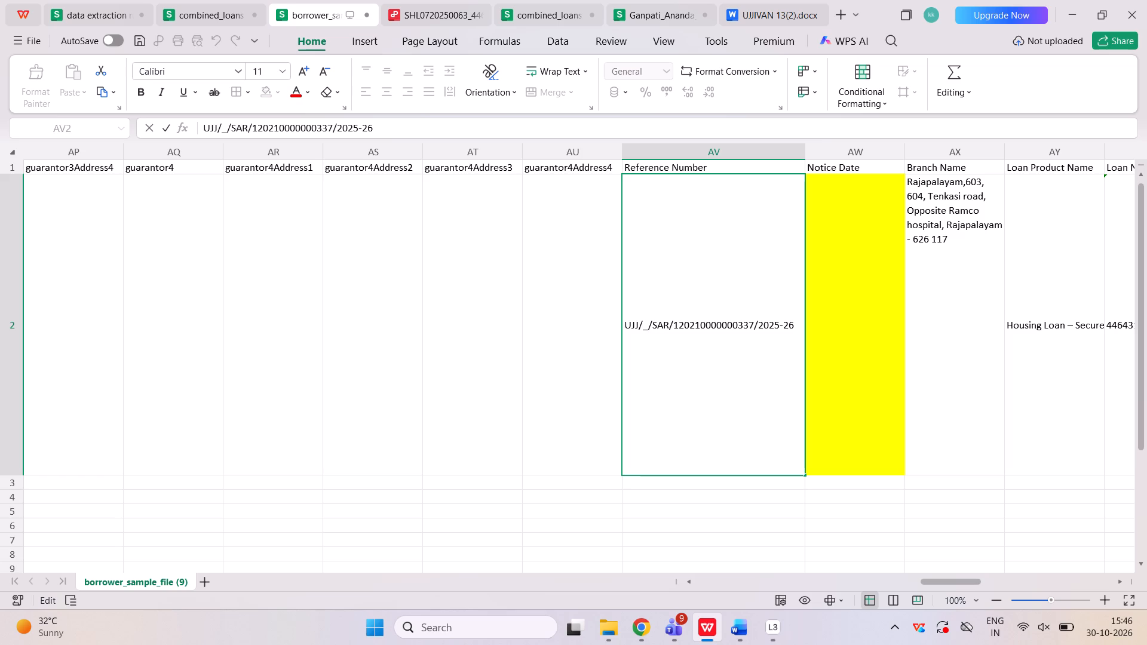
key("BackSpace")
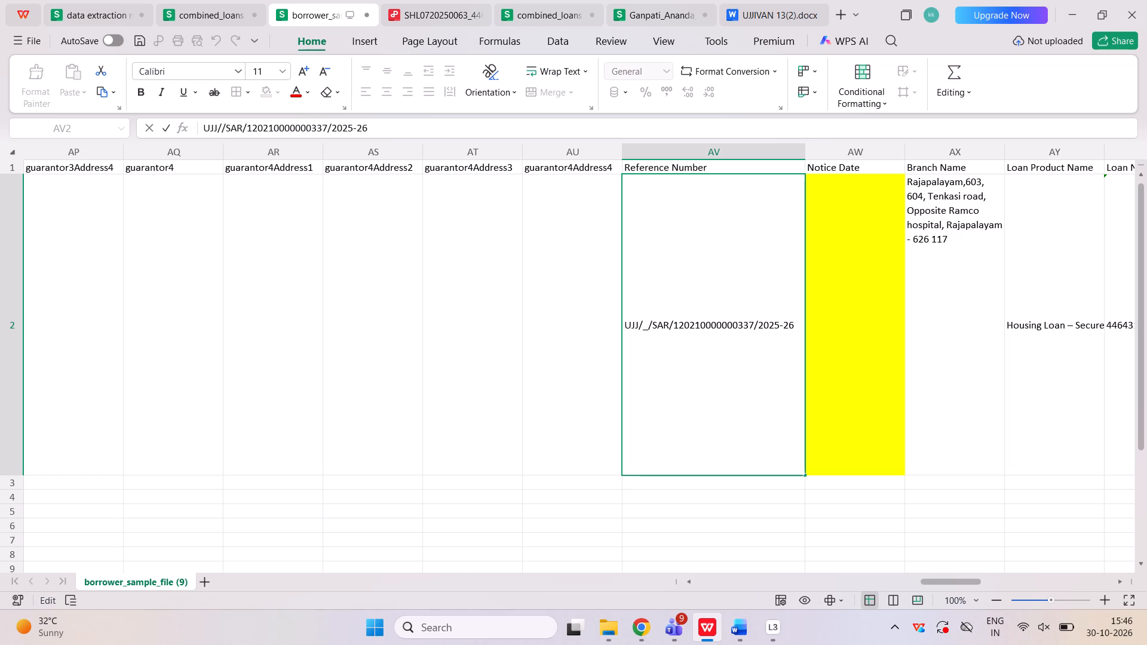
type("13_2")
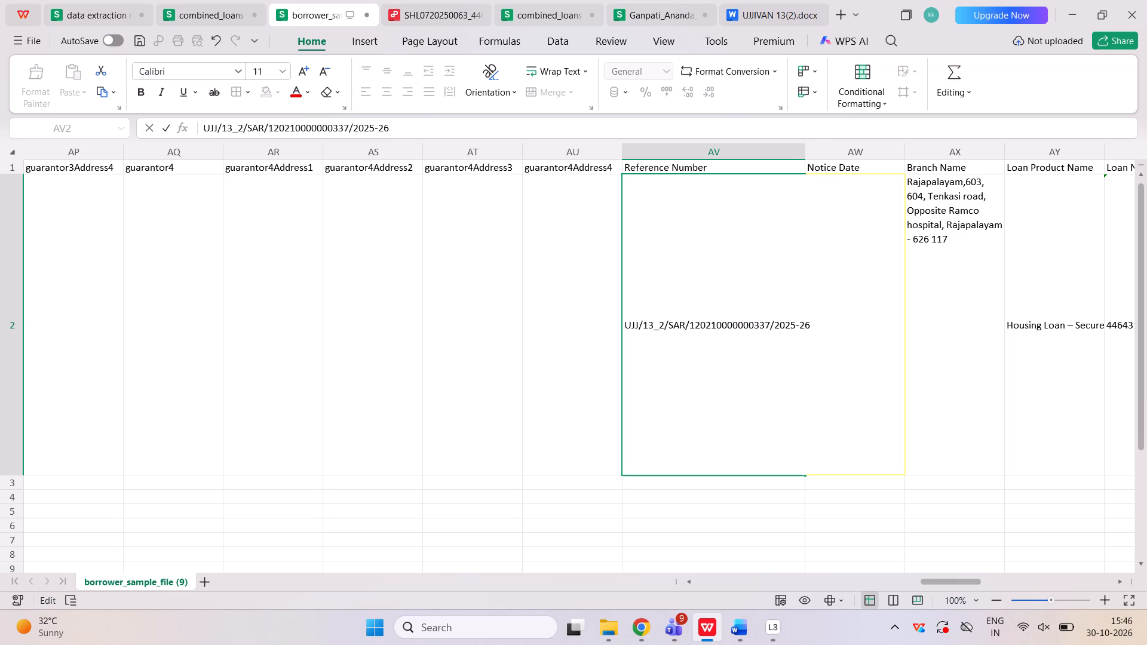
key("Tab")
Change the year suffix at the end of row 2's Reference Number to 2026-27 and commit the entry.
double_click(653, 346)
key("ctrl+Right")
key("ctrl+Right")
key("BackSpace")
key("BackSpace")
key("BackSpace")
key("BackSpace")
type("6-")
type("27")
key("Tab")
Copy row 2's Sanctioned Amount and paste it into the unsent ChatGPT message in the Extract Loan Data chat in Chrome.
key("Left")
key("Right")
key("Right")
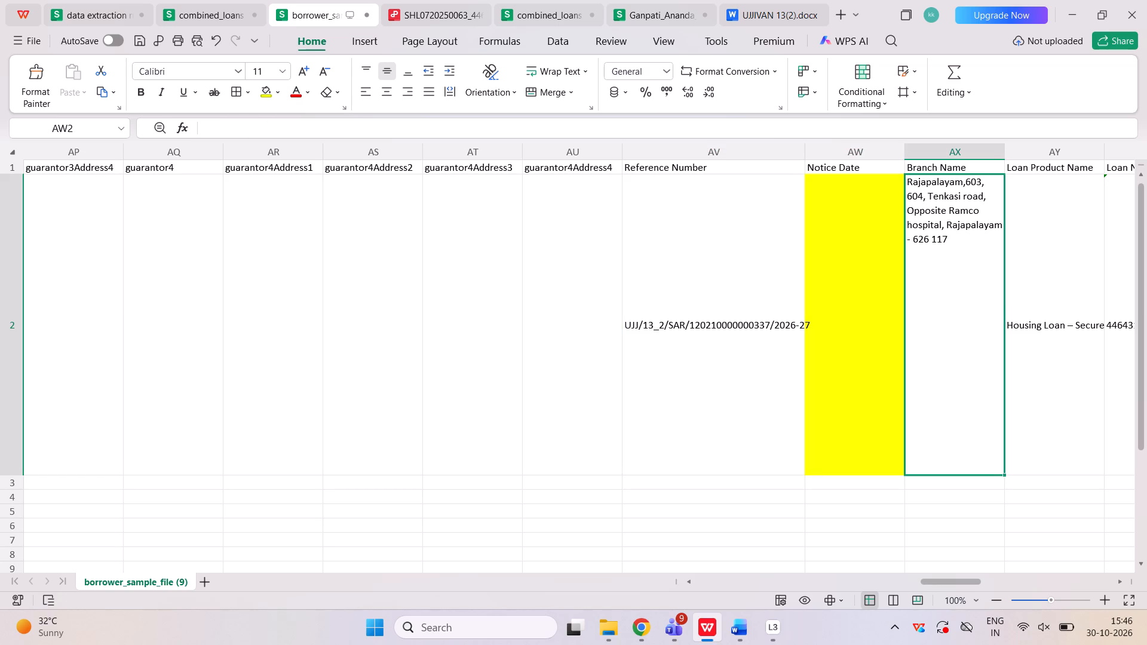
key("Right")
key("Right")
key("Right")
key("Right")
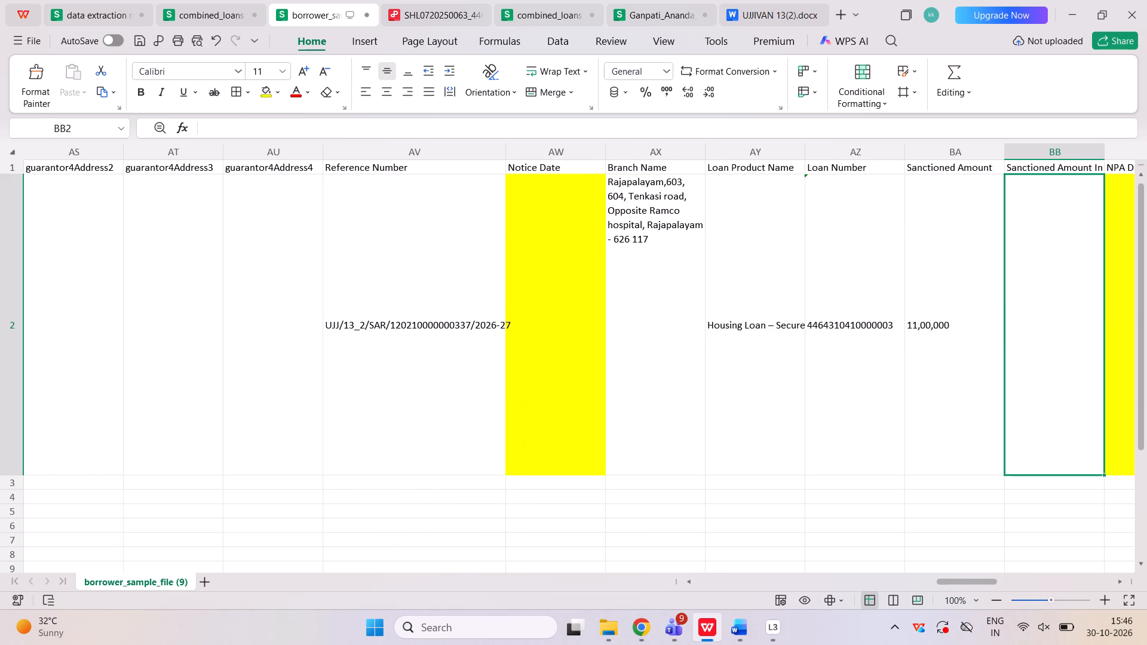
key("Right")
key("Right")
key("Left")
key("Left")
key("Left")
key("ctrl+c")
key("alt+Tab")
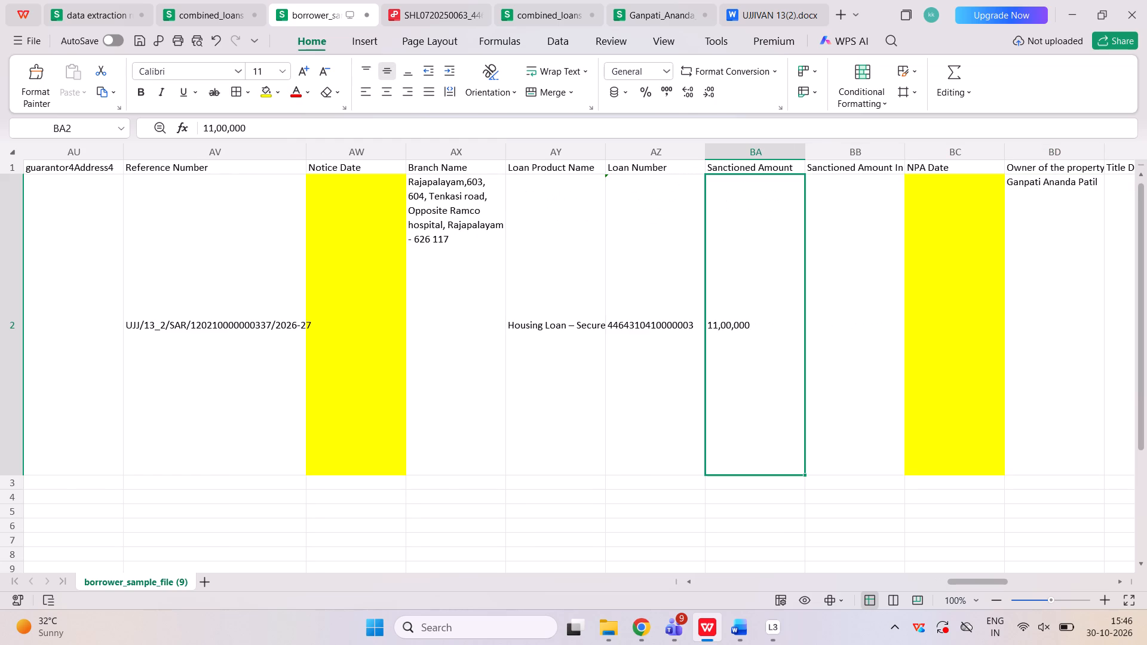
key("ctrl+v")
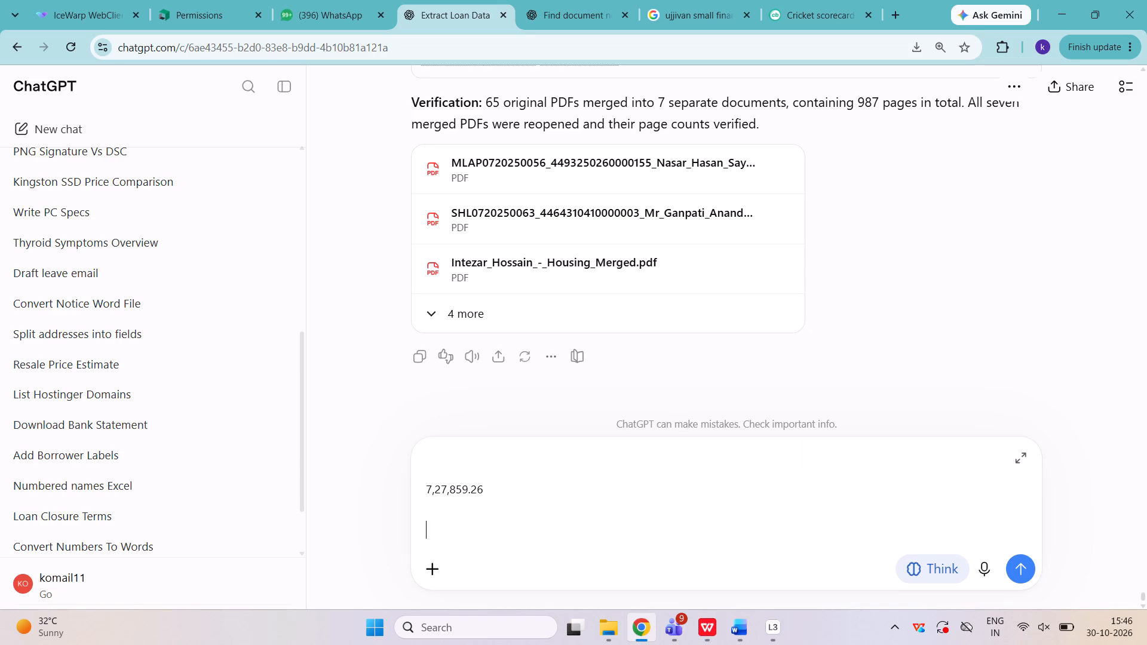
Copy row 2's Principal Outstanding from the borrower spreadsheet in WPS Office and add it to the unsent ChatGPT message.
key("alt+Tab")
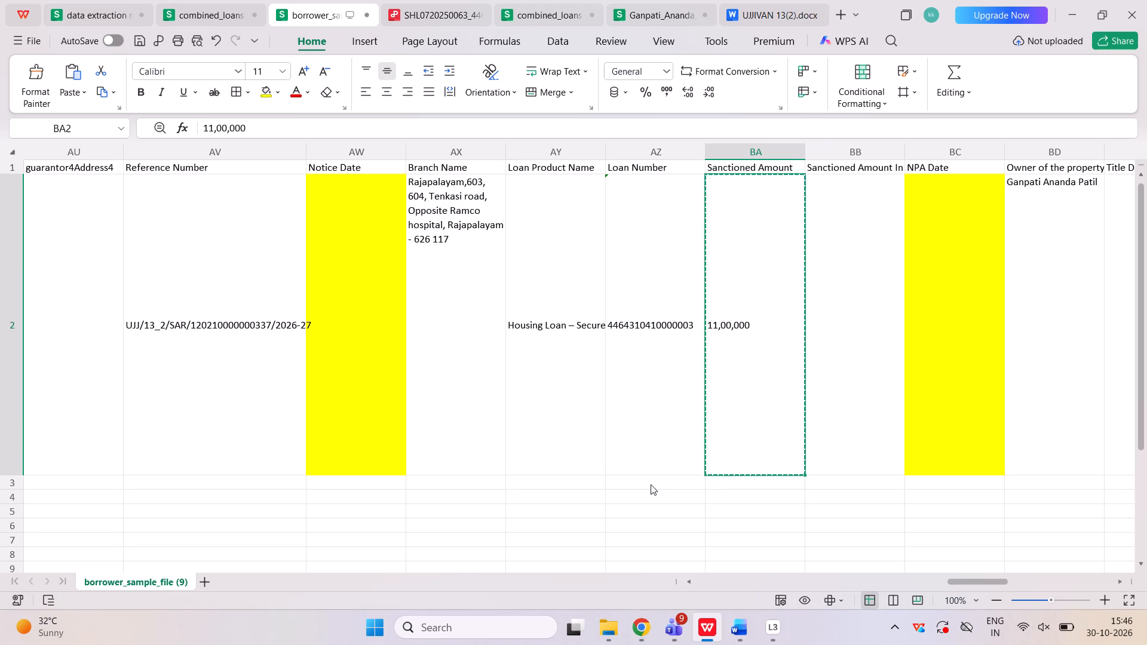
key("Right")
key("Right")
key("Right")
key("Right")
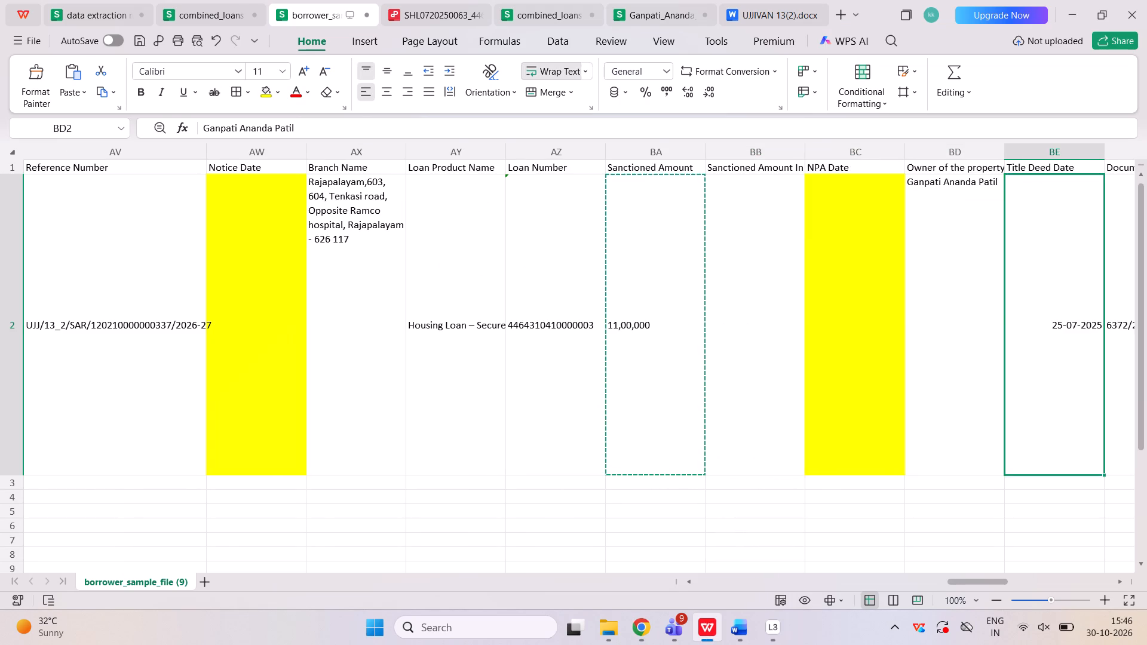
key("Right")
key("Right")
key("Right")
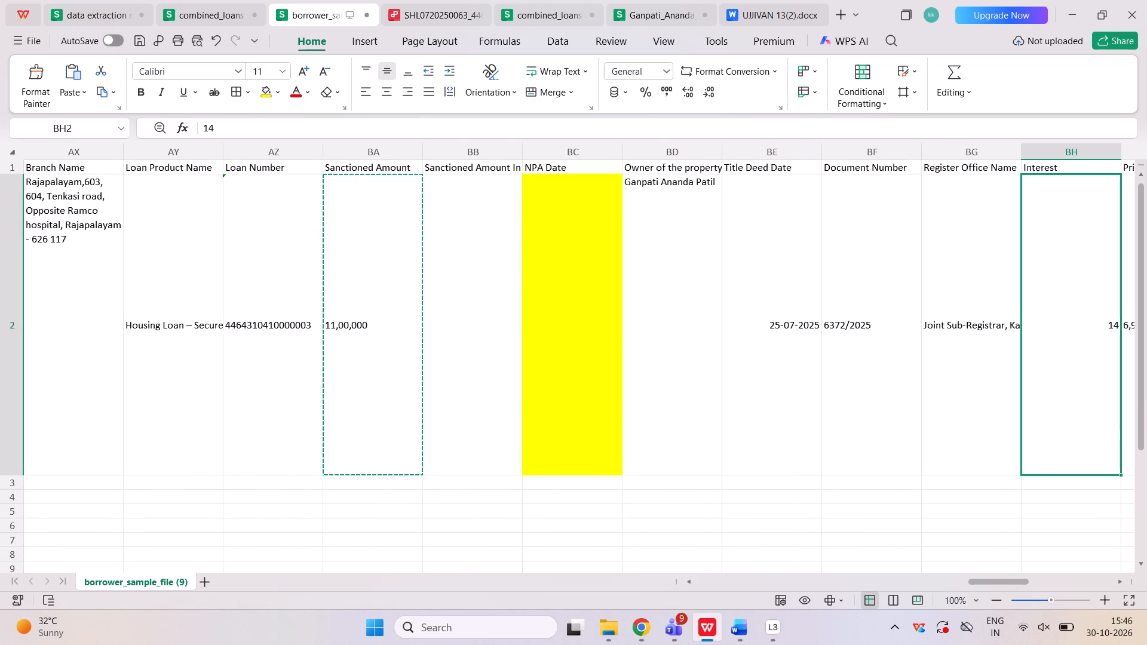
key("Right")
key("Right")
key("Left")
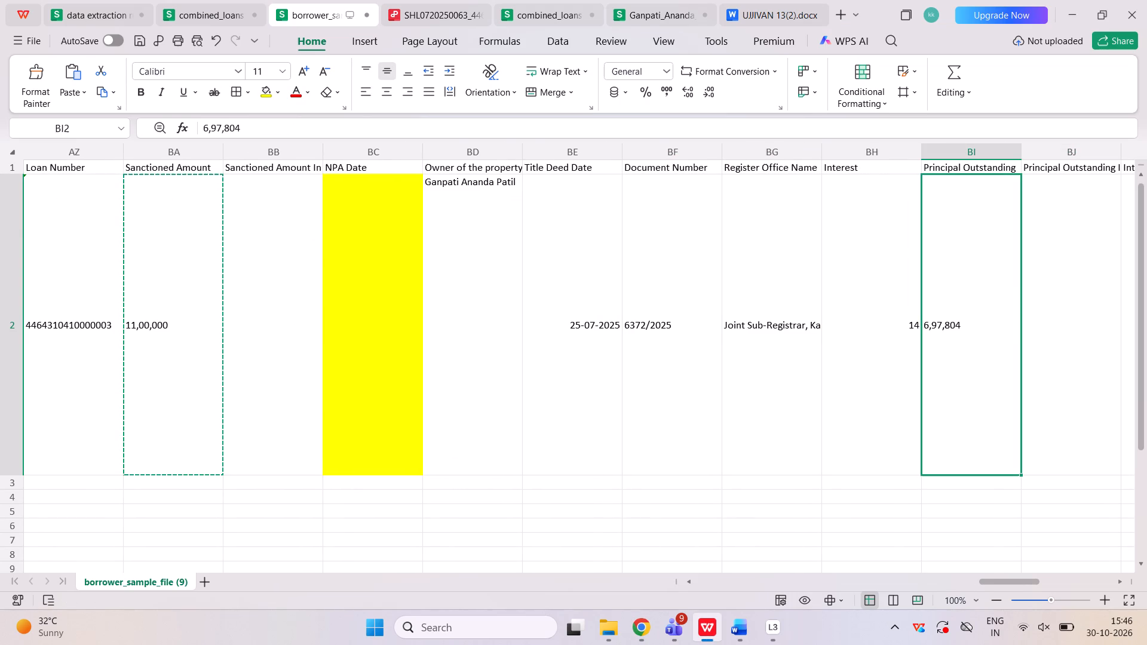
key("ctrl+c")
key("alt+Tab")
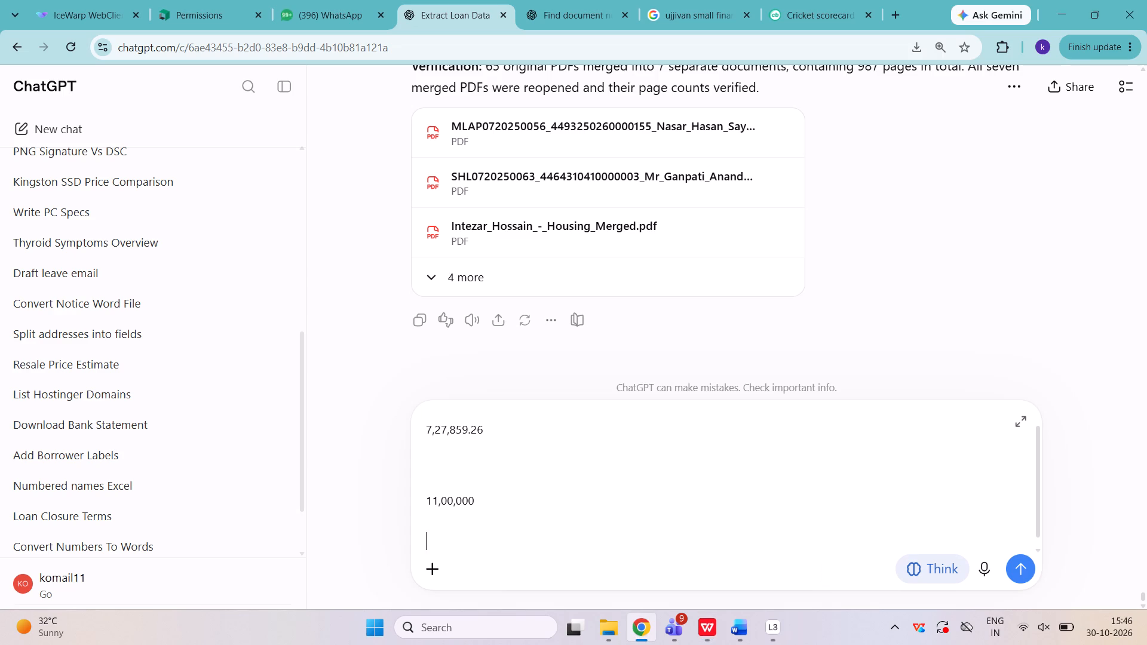
key("ctrl+v")
Copy row 2's Interest Amount from the borrower spreadsheet and add it to the unsent ChatGPT message.
key("alt+Tab")
key("Right")
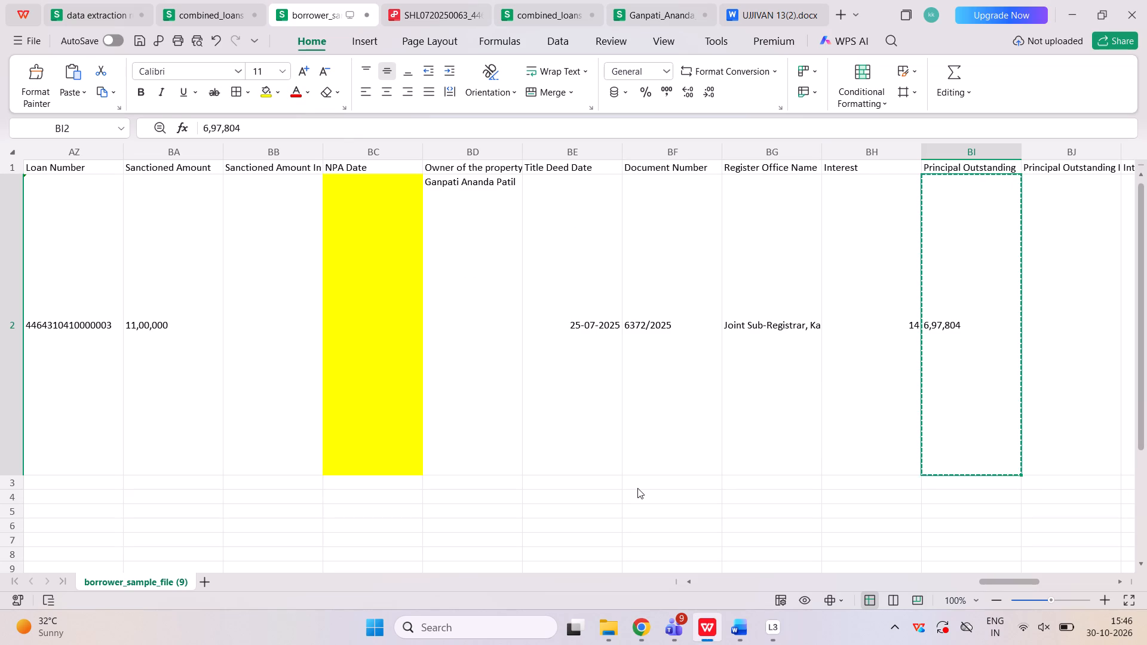
key("Right")
key("Right")
key("Left")
key("ctrl+c")
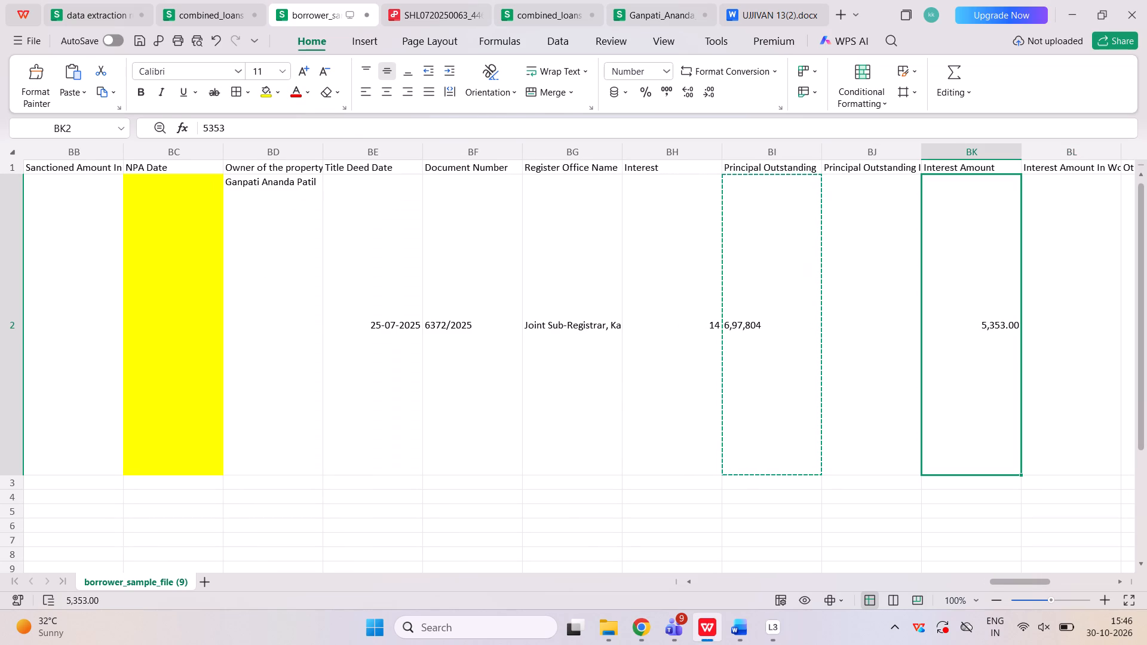
key("alt+Tab")
key("ctrl+v")
Return to the borrower spreadsheet and check row 2's Other Charges field.
key("alt+Tab")
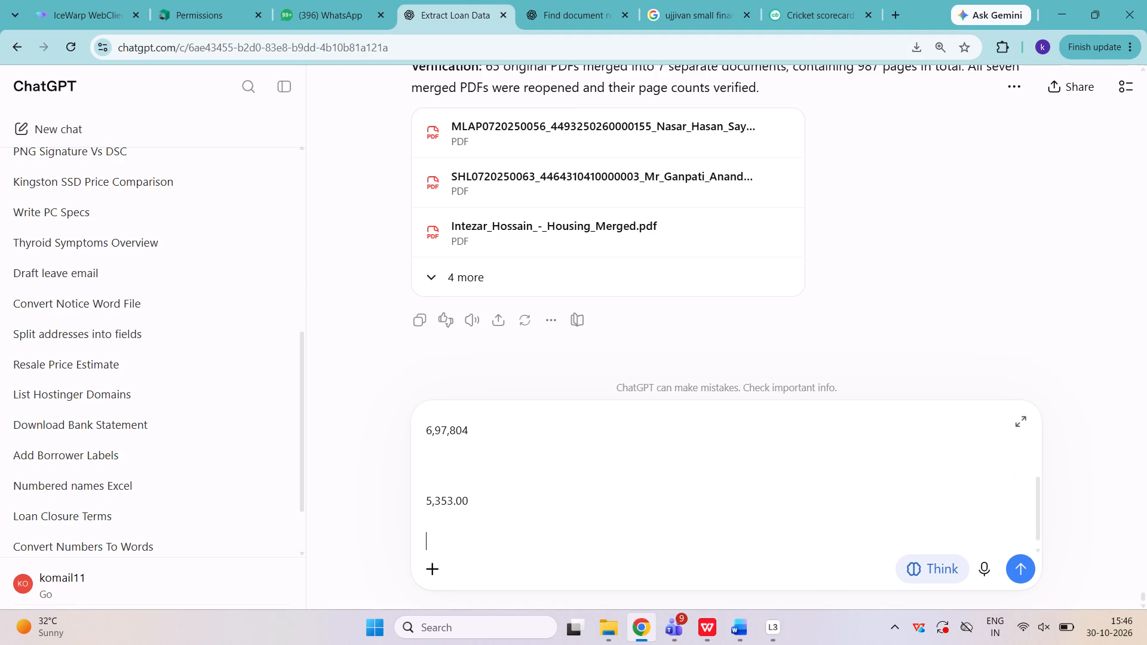
key("Right")
key("Right")
key("Right")
key("Left")
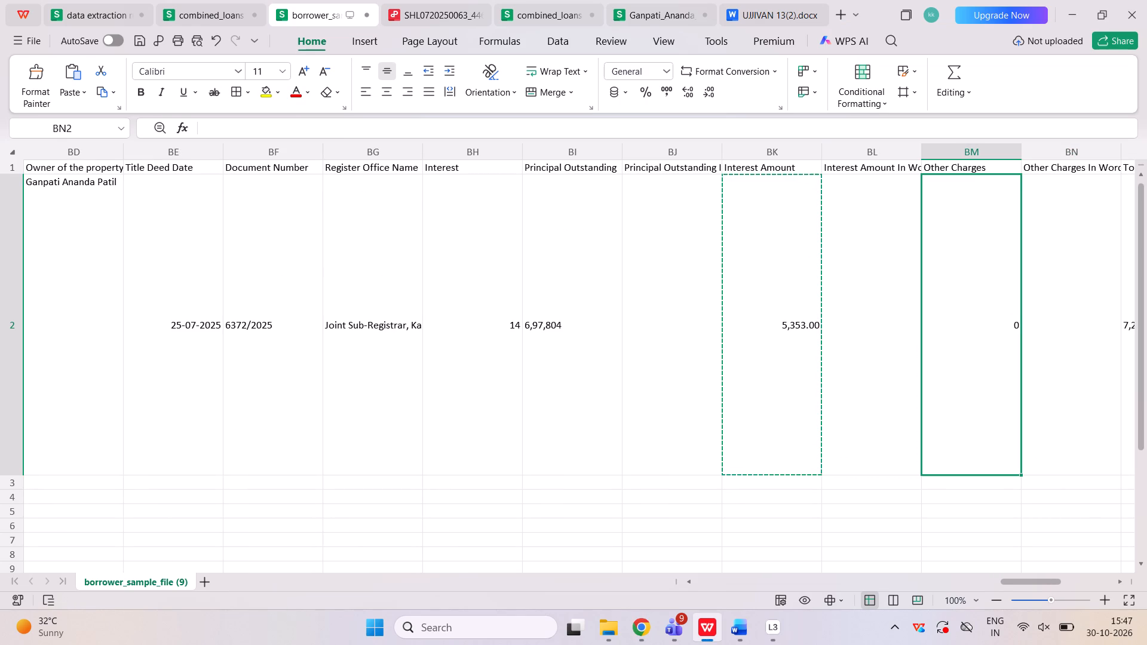
Search Google in a new Chrome tab for "tommorow bank holiday" and check the results and the calendar.
left_click(634, 629)
left_click(899, 5)
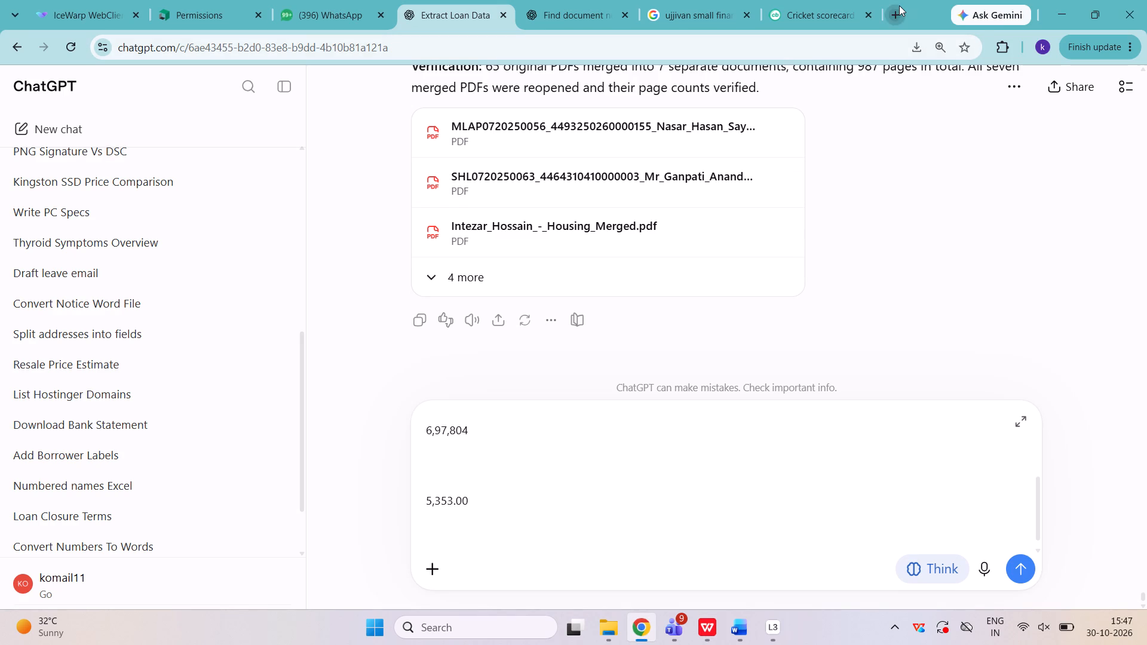
key("o")
key("BackSpace")
type("tom")
key("BackSpace")
key("BackSpace")
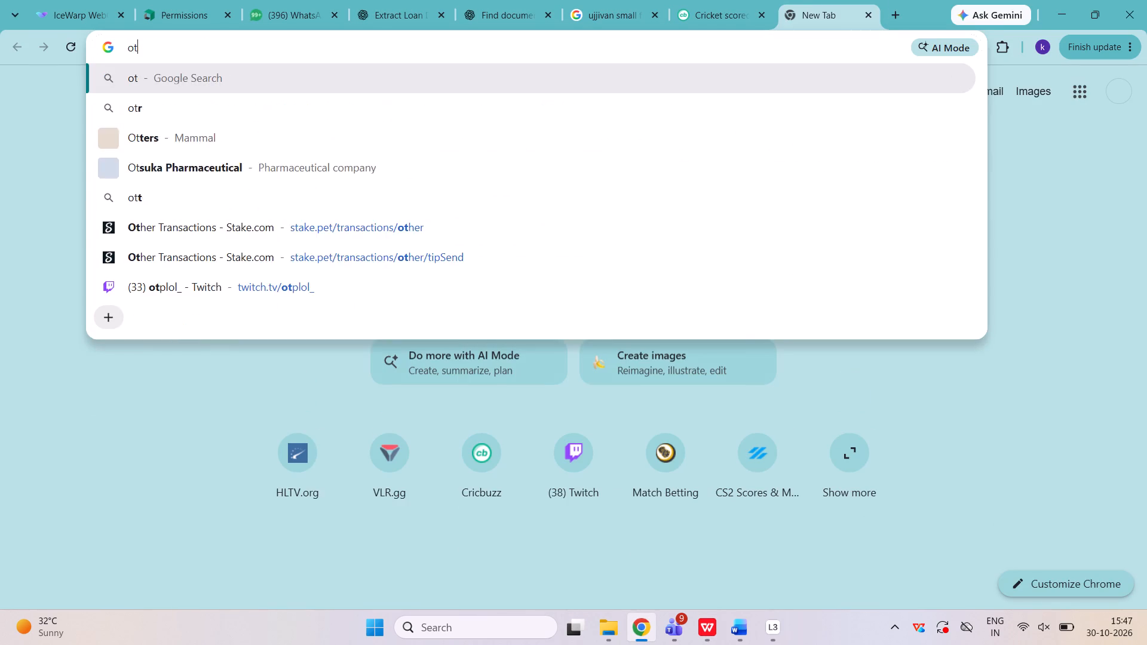
key("BackSpace")
key("BackSpace")
type("tommorow bank holiday")
key("Return")
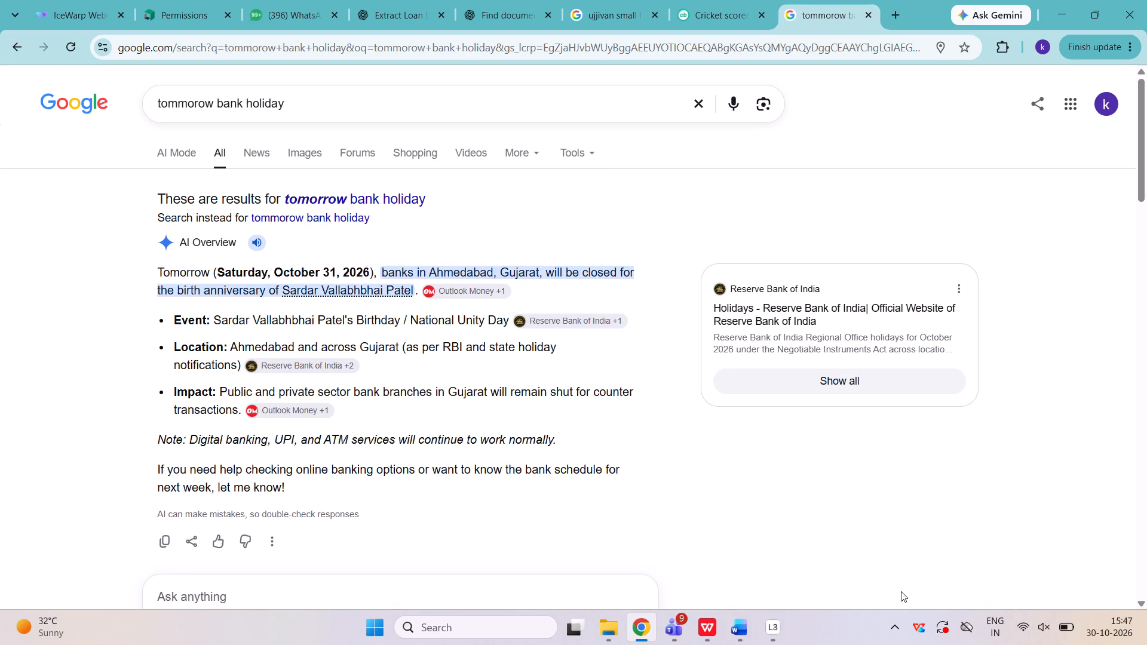
left_click(1089, 643)
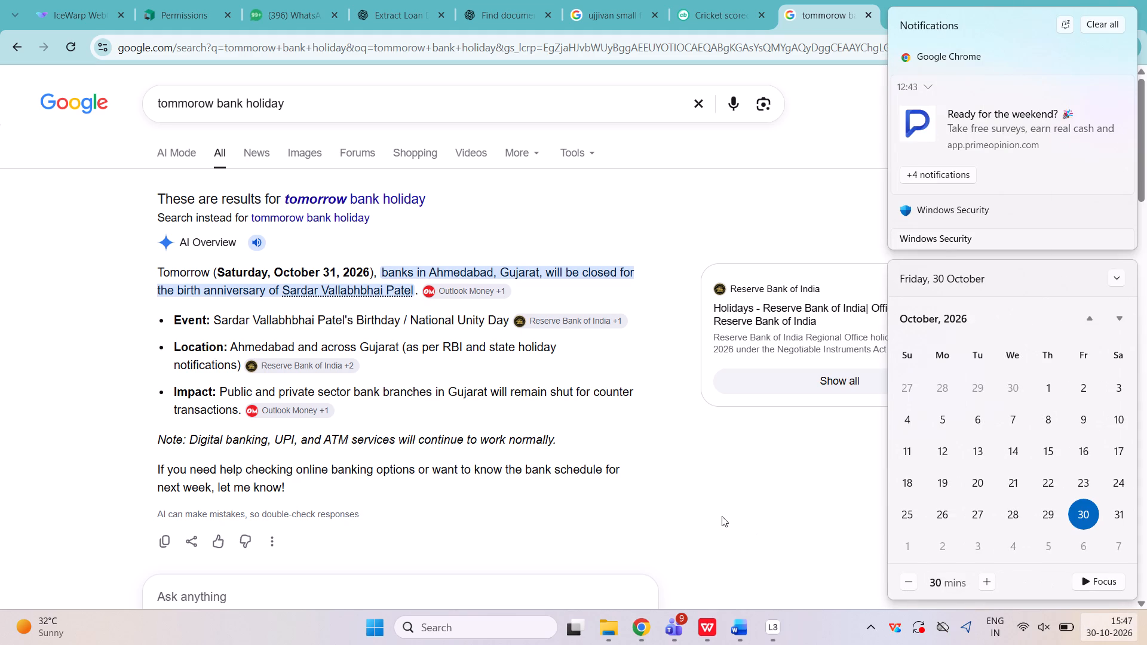
left_click(722, 516)
scroll(722, 516, "down", 2)
Switch back to the borrower spreadsheet and review row 2 from Other Charges through Date of Loan Outstanding.
key("alt+Tab")
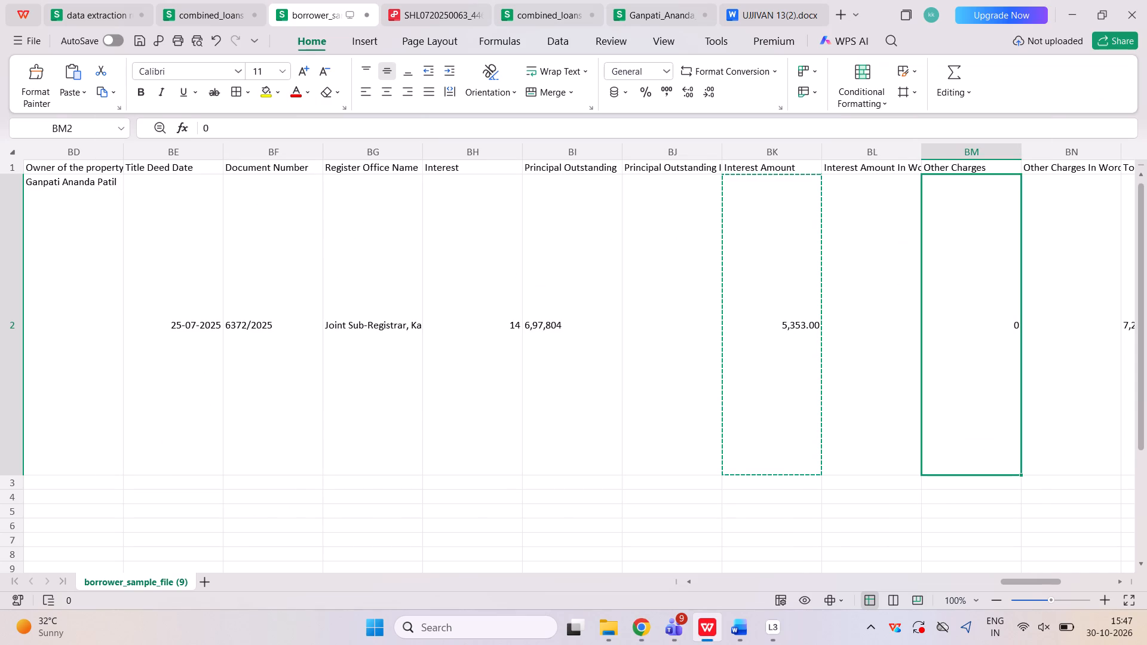
key("Right")
key("Right")
key("Right")
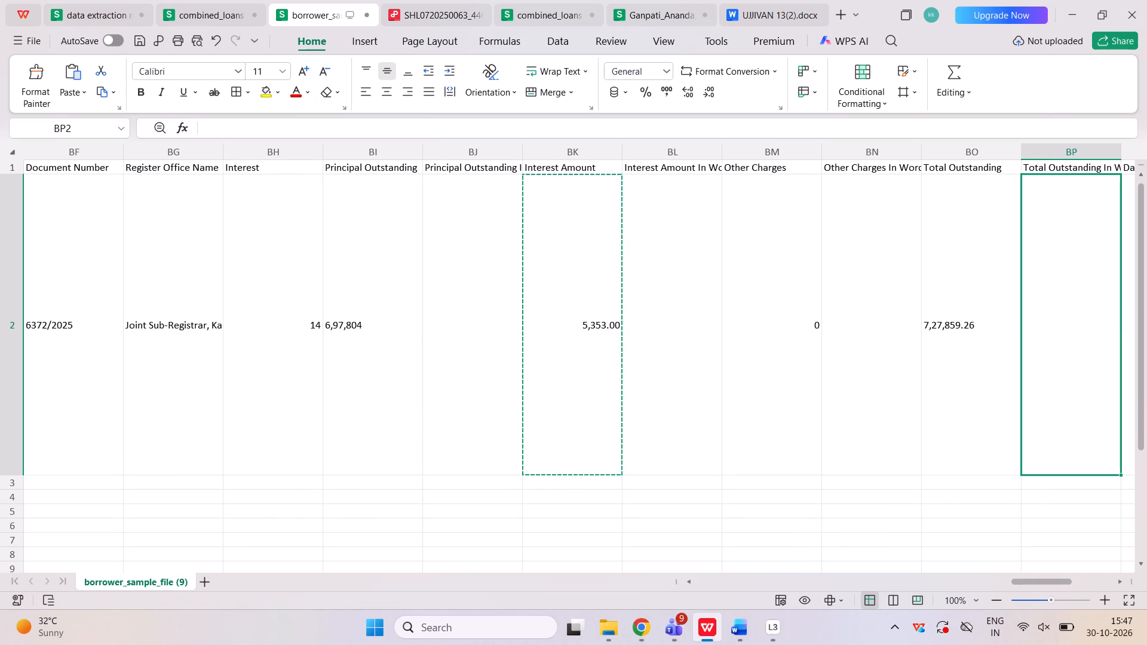
key("Right")
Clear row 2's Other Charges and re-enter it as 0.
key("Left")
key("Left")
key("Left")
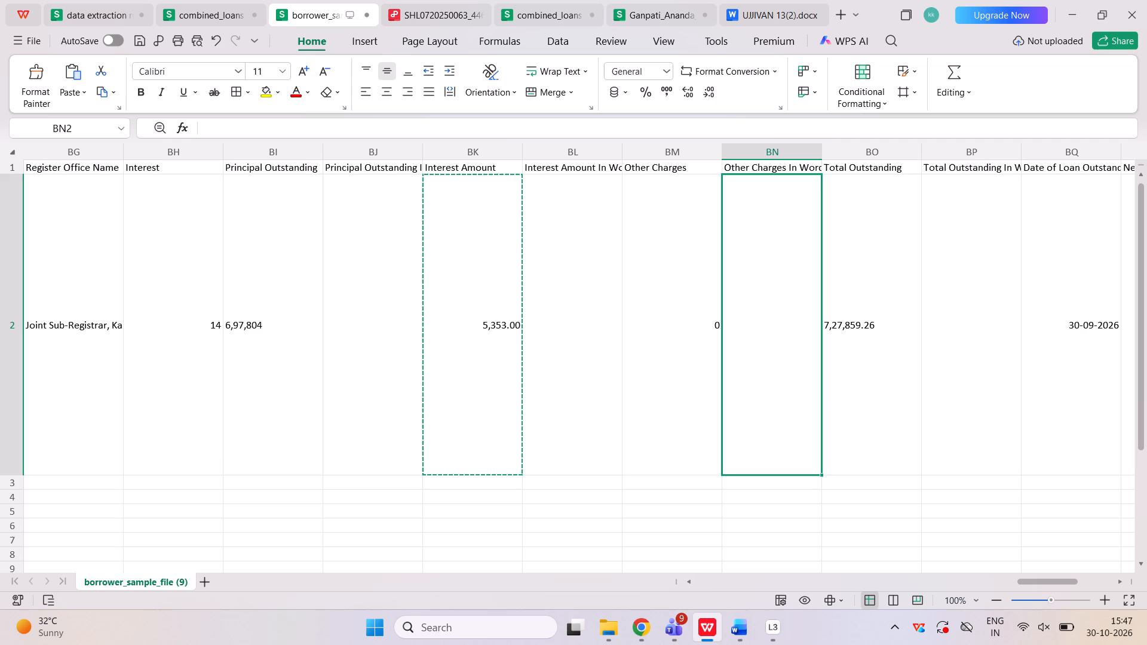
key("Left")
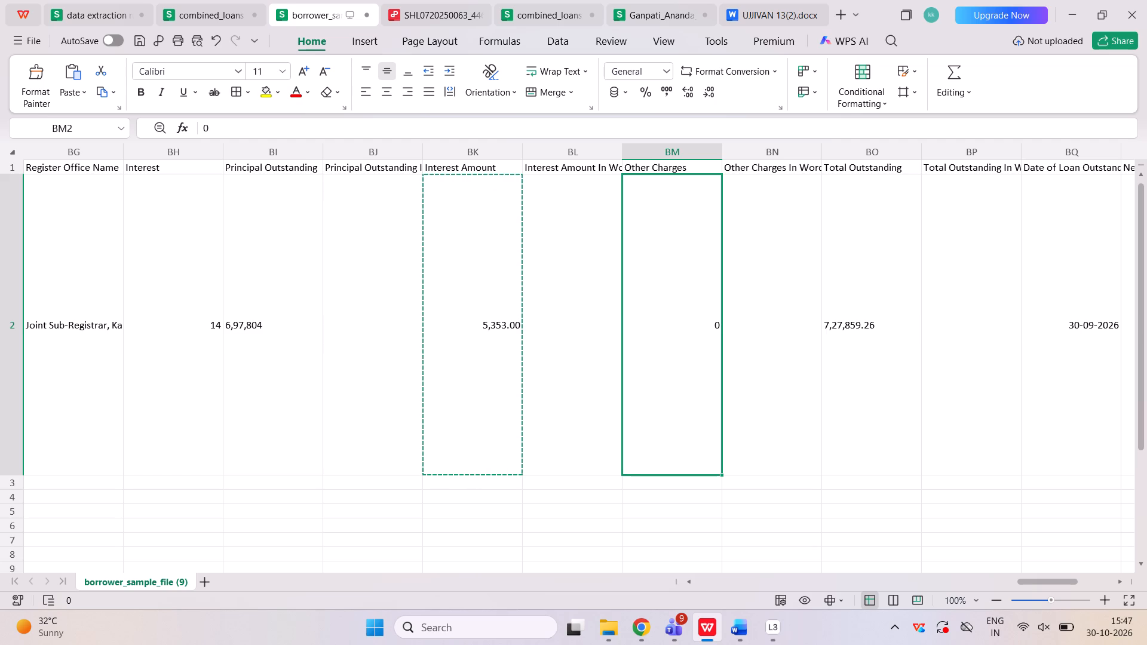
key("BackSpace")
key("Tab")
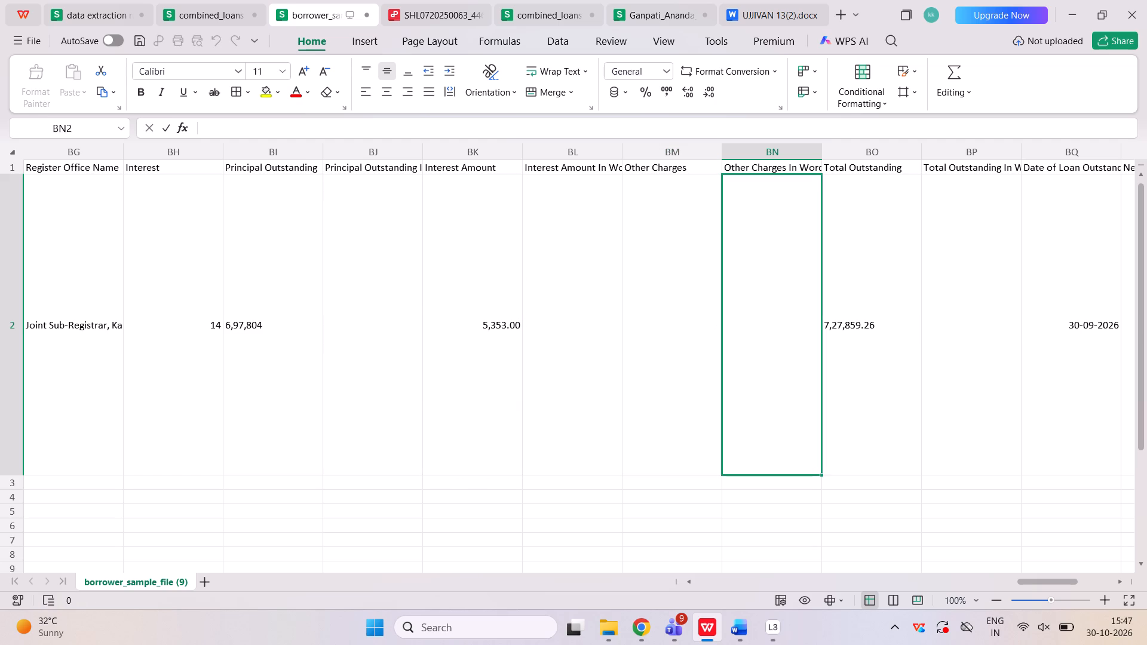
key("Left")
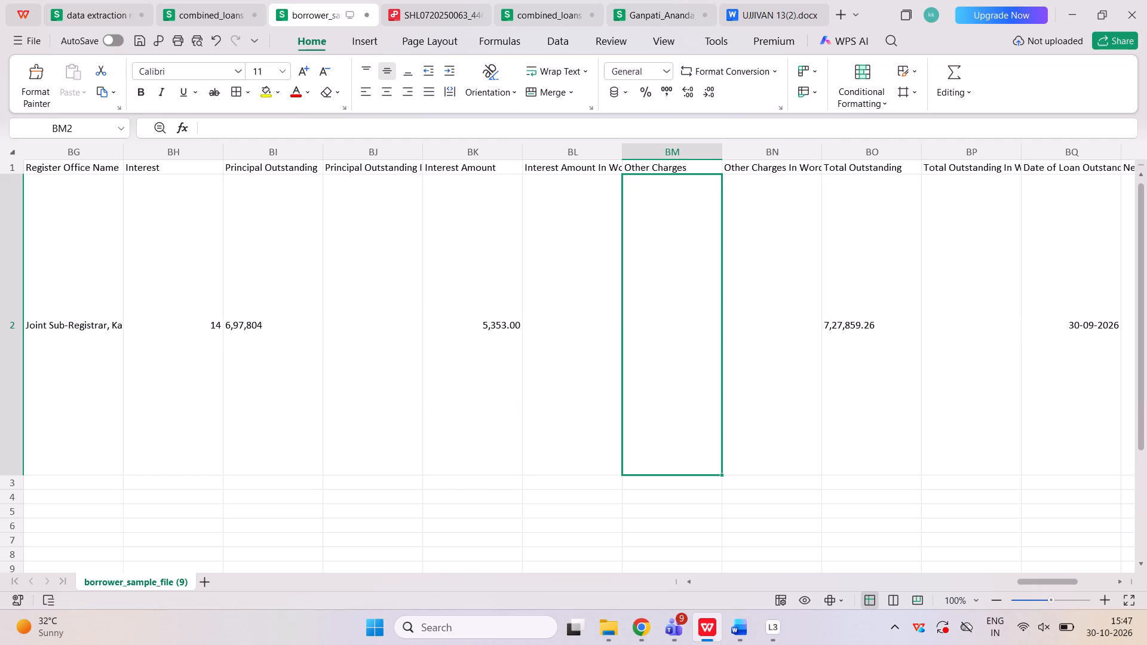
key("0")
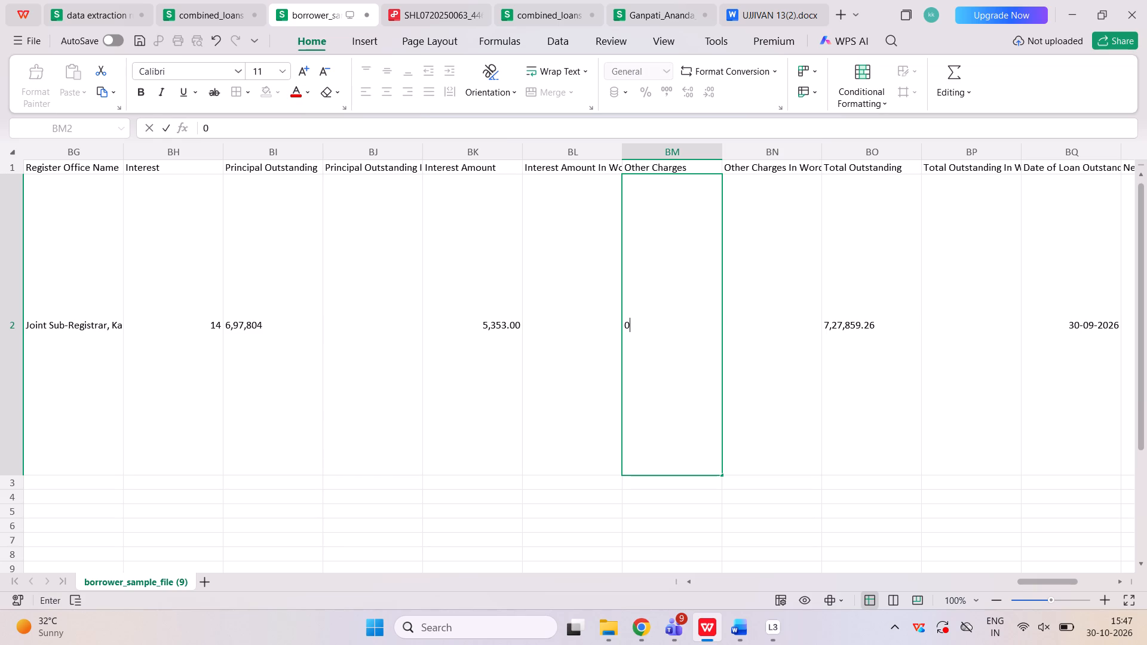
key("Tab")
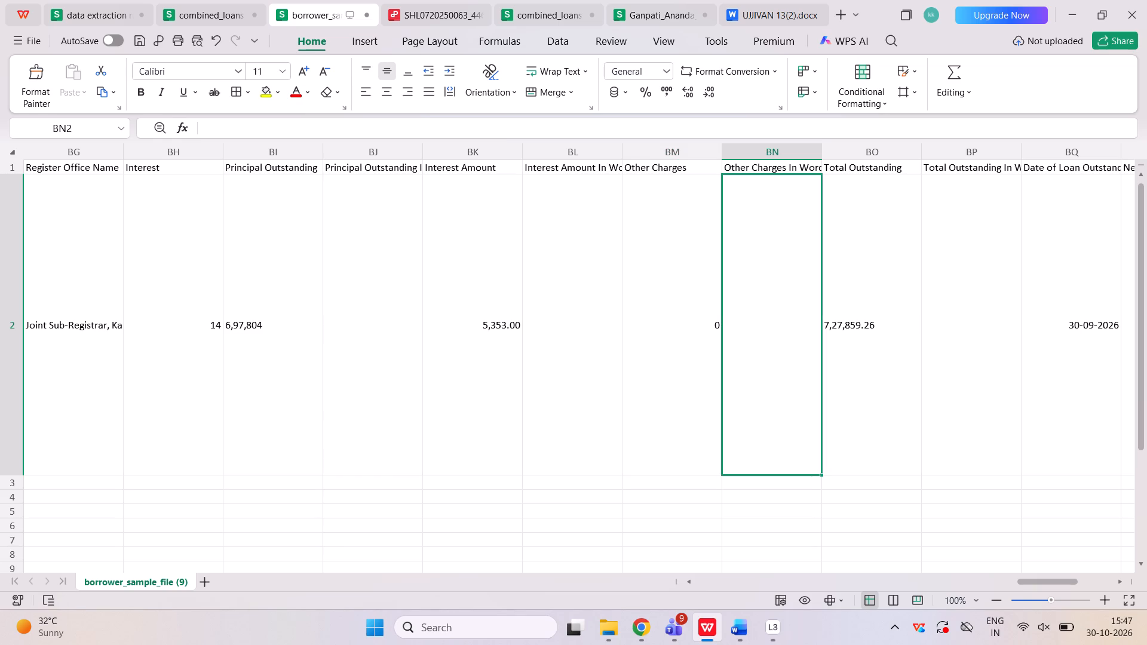
Check the Find document number and Extract Loan Data chats in Chrome, and return to row 2's Total Outstanding in the spreadsheet.
key("Tab")
key("alt+Tab")
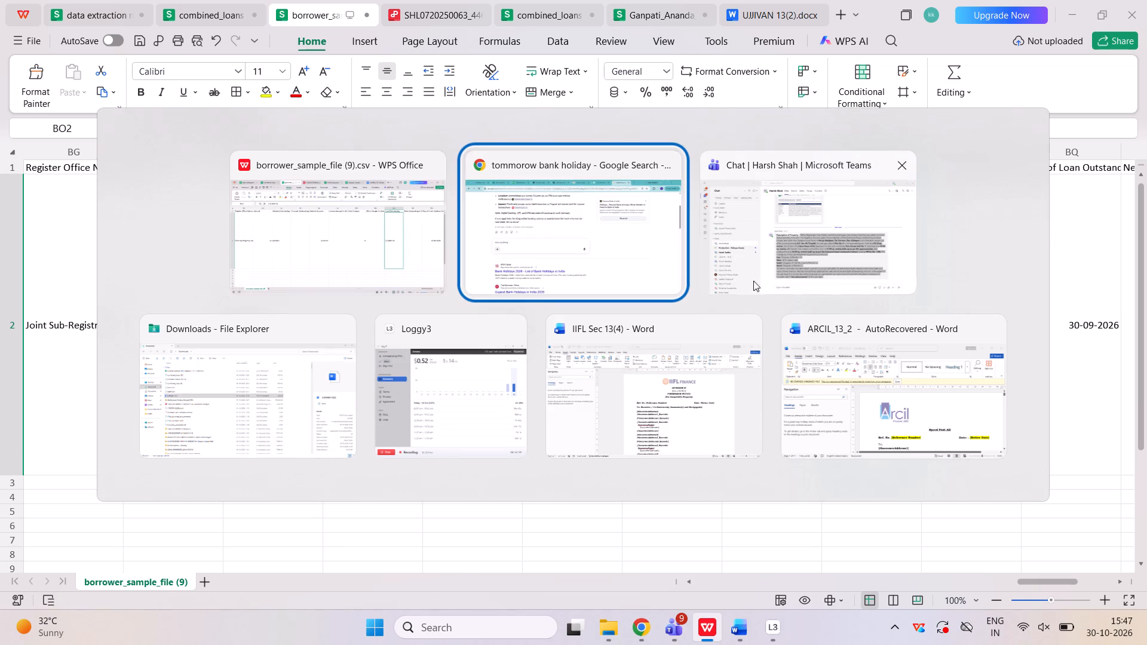
left_click(647, 194)
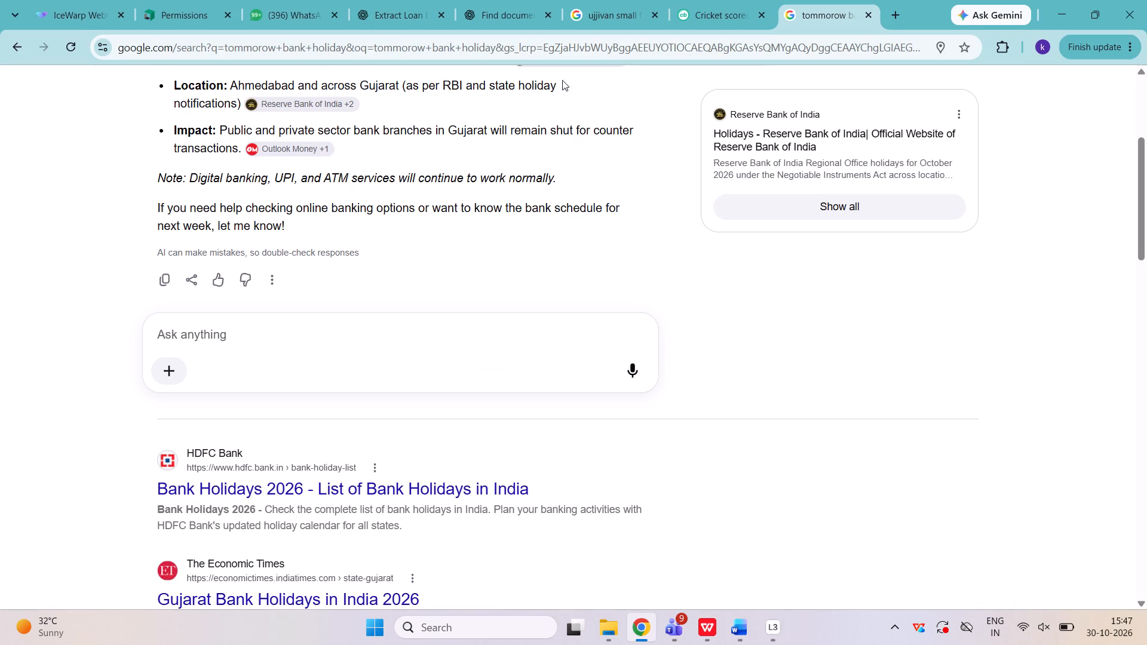
left_click(505, 0)
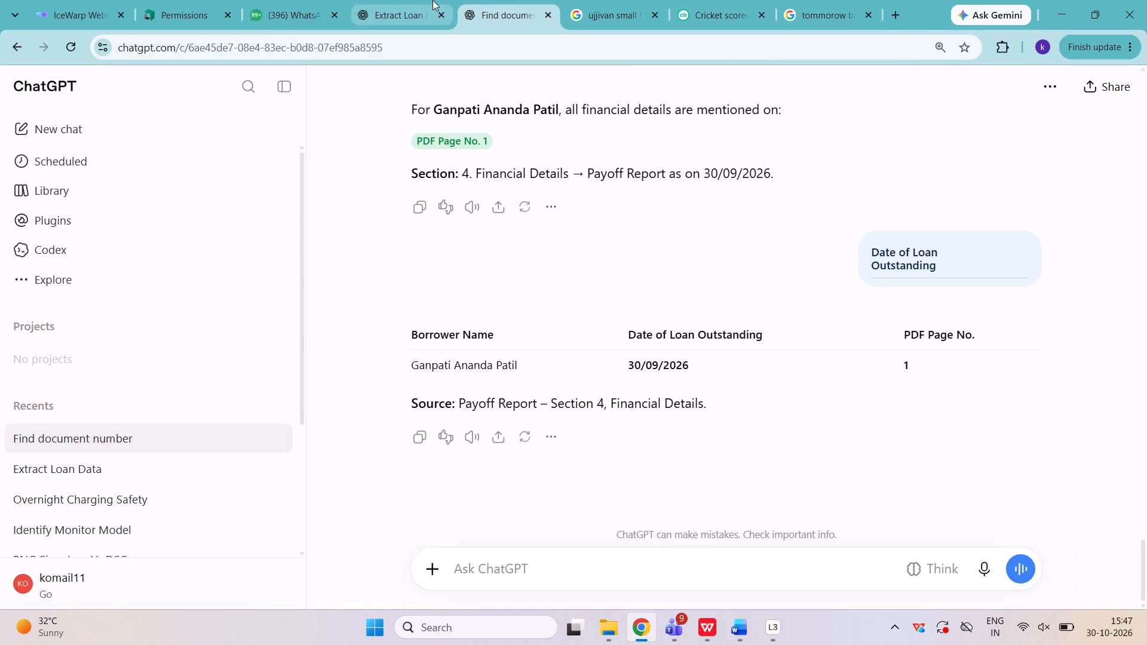
left_click(433, 0)
key("alt+Tab")
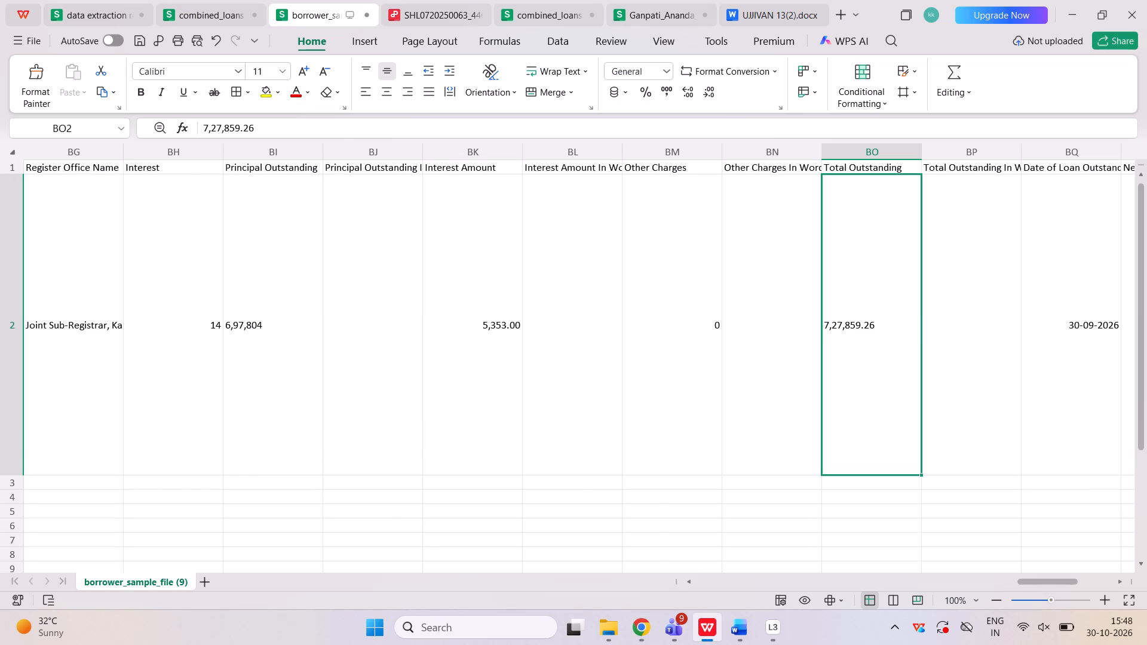
Check the amounts collected in the Extract Loan Data chat against row 2 of the spreadsheet and send them to ChatGPT.
scroll(475, 325, "left", 2)
key("alt+Tab")
scroll(418, 548, "up", 1)
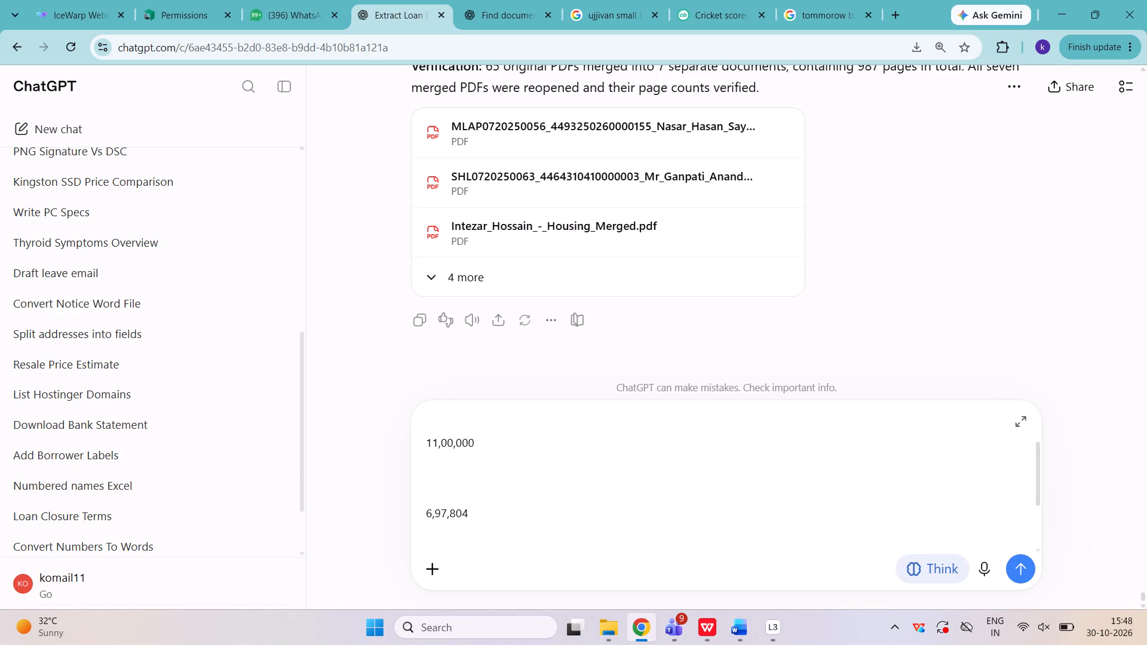
scroll(535, 493, "up", 4)
scroll(535, 493, "down", 4)
key("alt+Tab")
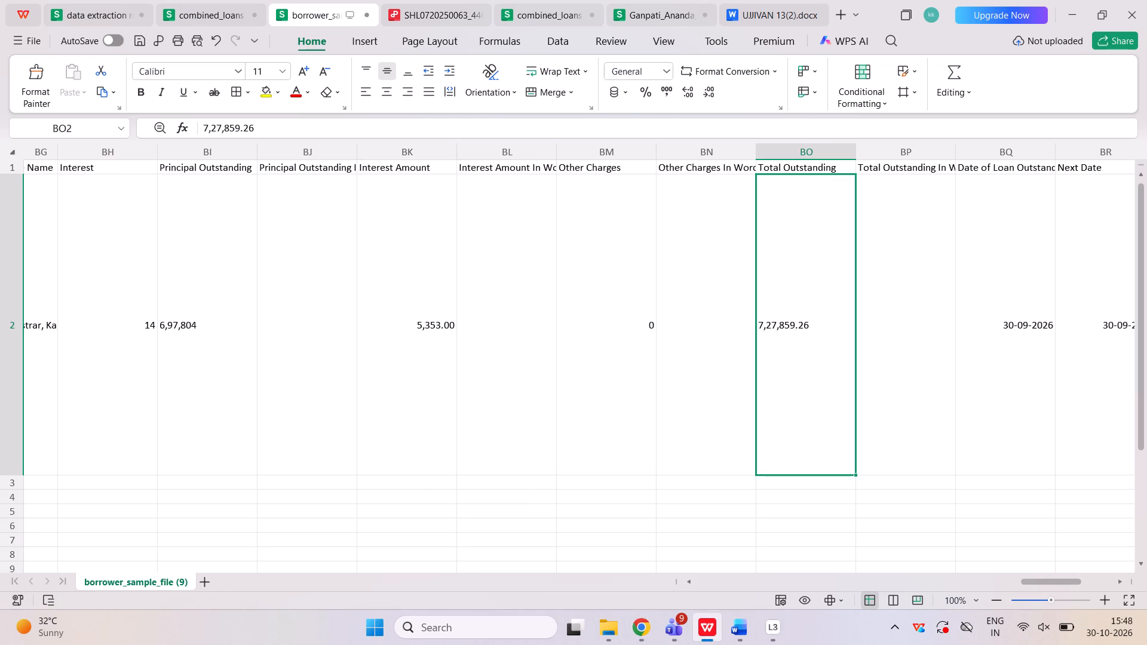
key("alt+Tab")
key("Return")
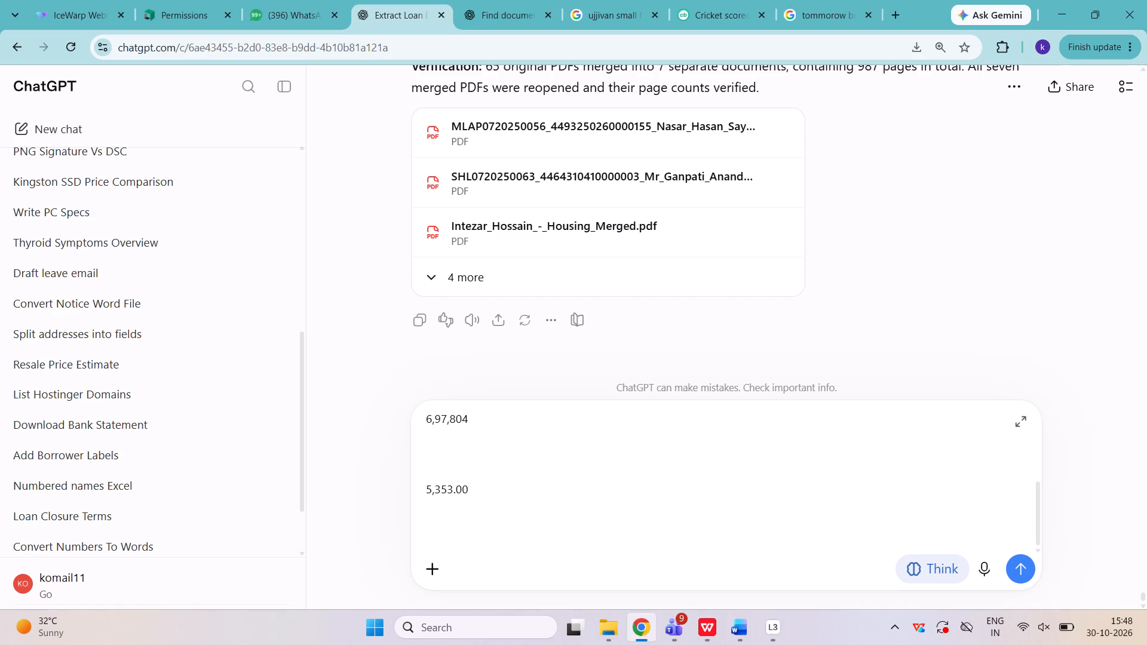